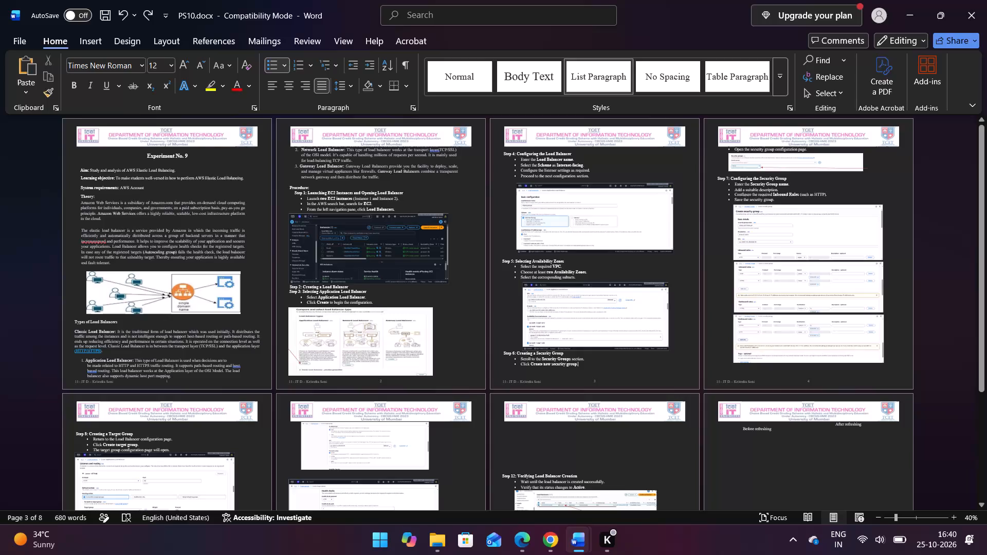
Examine the layout of all the document's pages in a 30% overview.
{"action": "scroll", "coordinate": [413, 297], "scroll_direction": "up", "scroll_amount": 2, "text": "ctrl"}
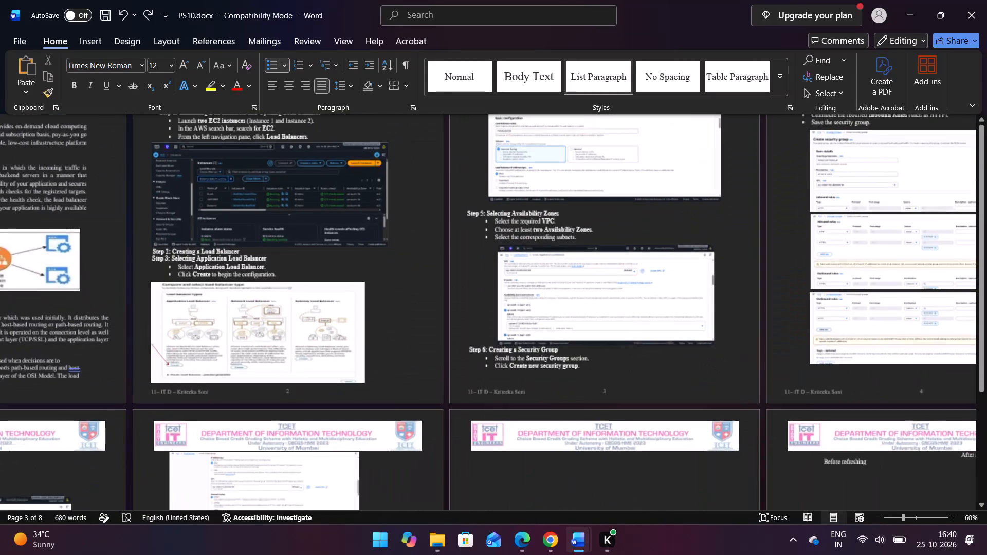
{"action": "scroll", "coordinate": [413, 297], "scroll_direction": "up", "scroll_amount": 5}
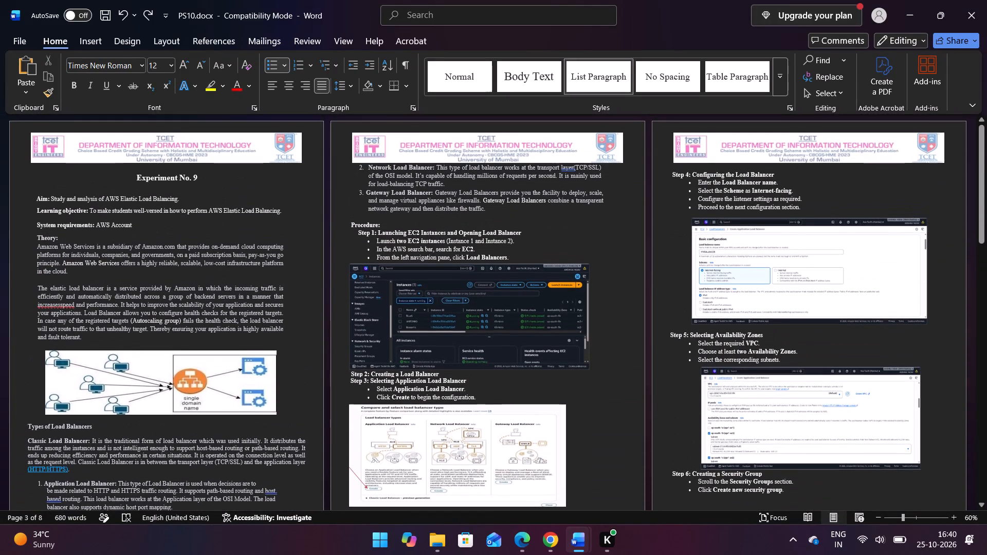
{"action": "scroll", "coordinate": [413, 297], "scroll_direction": "down", "scroll_amount": 1}
{"action": "scroll", "coordinate": [413, 297], "scroll_direction": "down", "scroll_amount": 4, "text": "ctrl"}
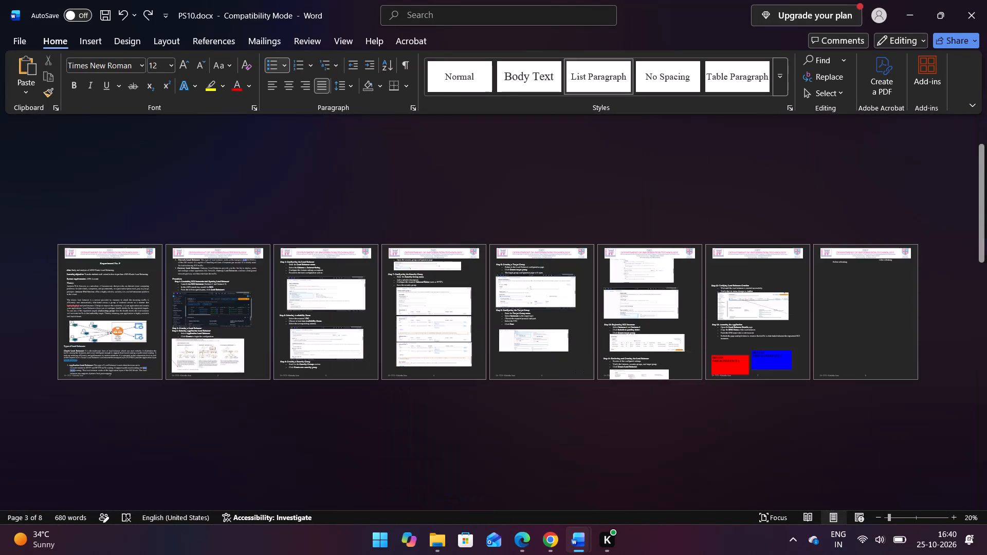
{"action": "scroll", "coordinate": [413, 297], "scroll_direction": "up", "scroll_amount": 1, "text": "ctrl"}
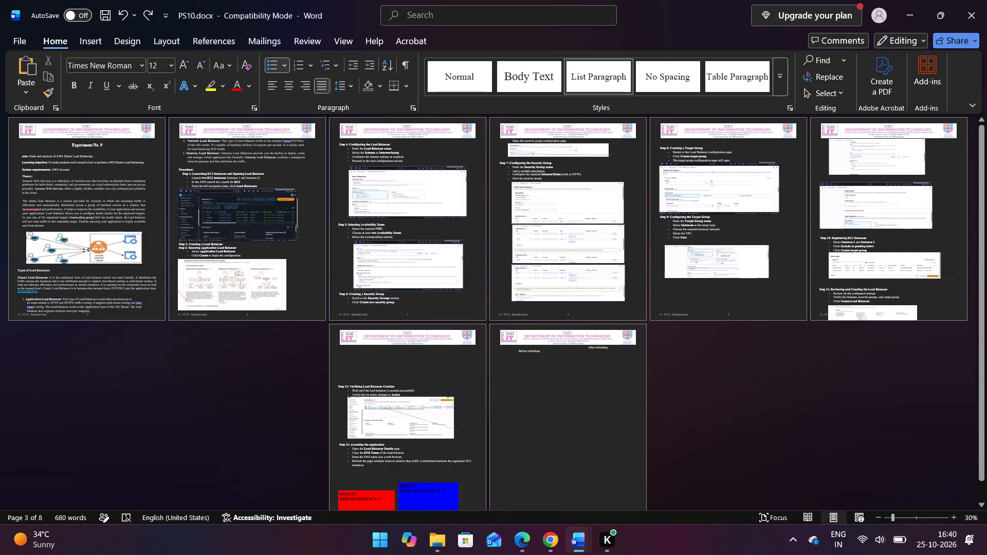
{"action": "scroll", "coordinate": [478, 306], "scroll_direction": "up", "scroll_amount": 2}
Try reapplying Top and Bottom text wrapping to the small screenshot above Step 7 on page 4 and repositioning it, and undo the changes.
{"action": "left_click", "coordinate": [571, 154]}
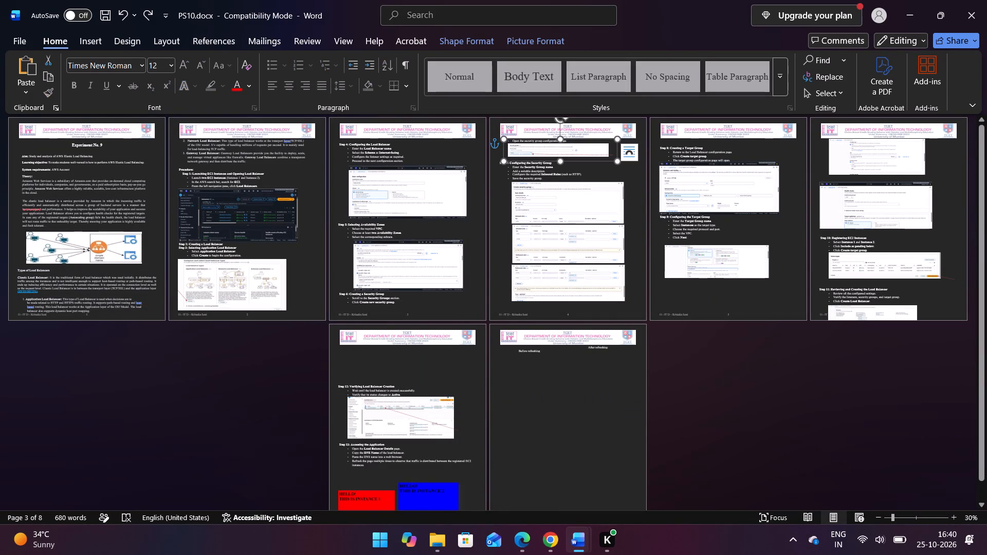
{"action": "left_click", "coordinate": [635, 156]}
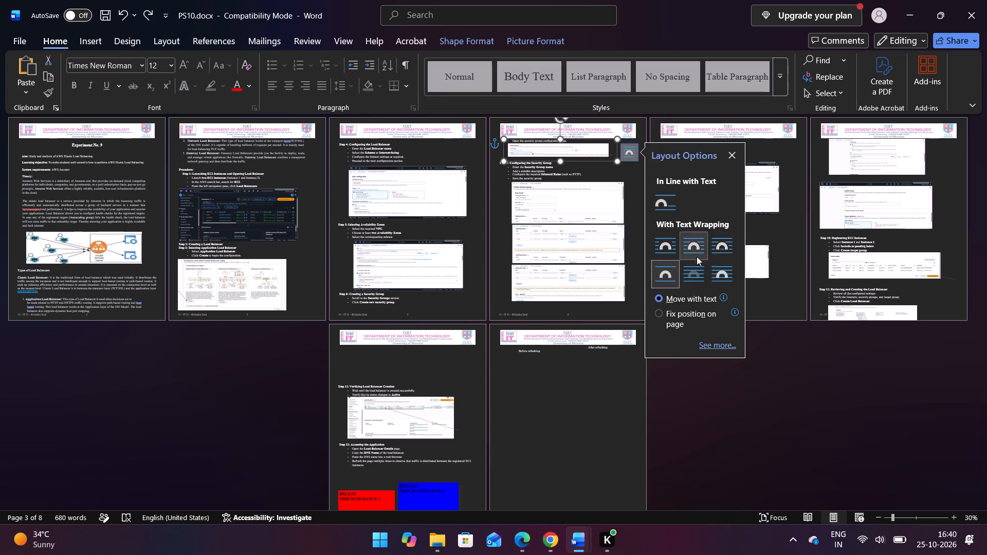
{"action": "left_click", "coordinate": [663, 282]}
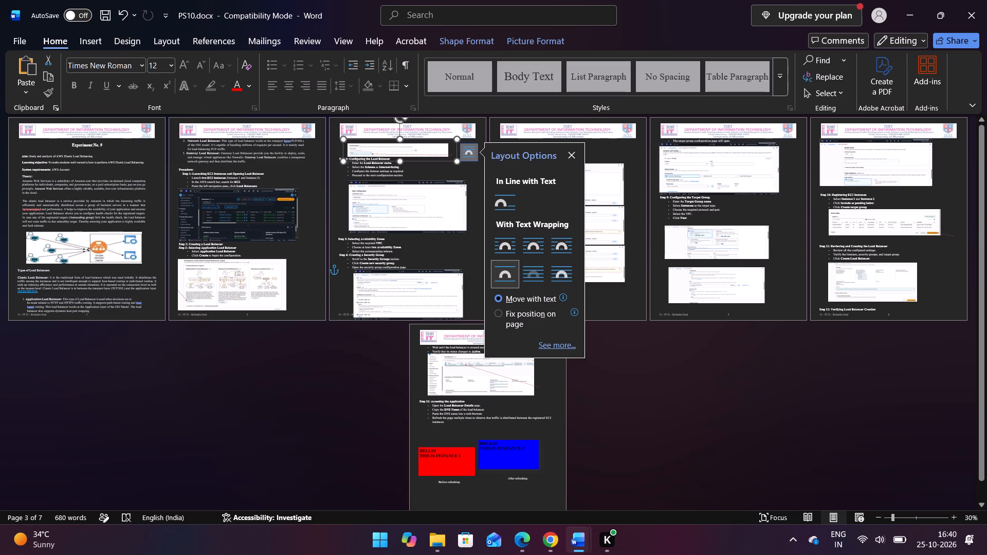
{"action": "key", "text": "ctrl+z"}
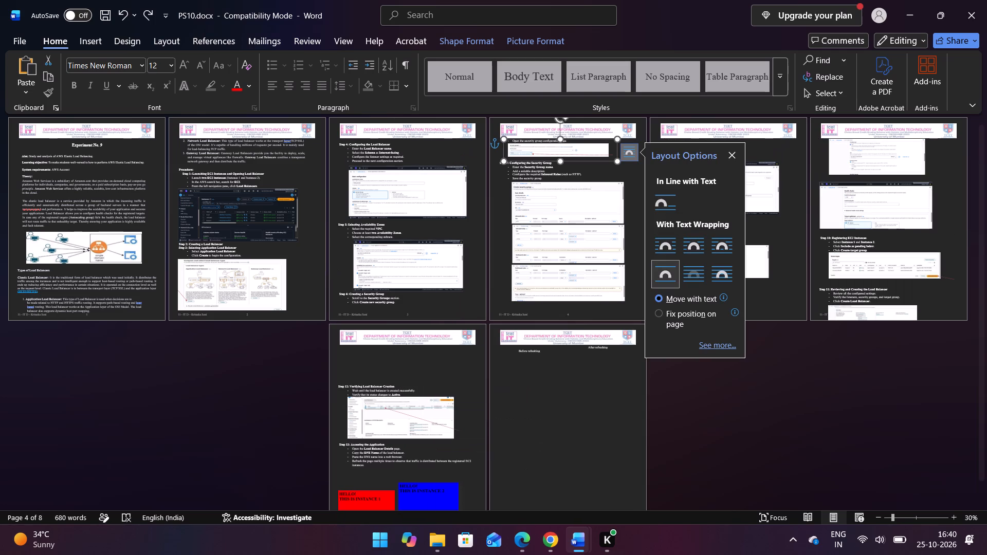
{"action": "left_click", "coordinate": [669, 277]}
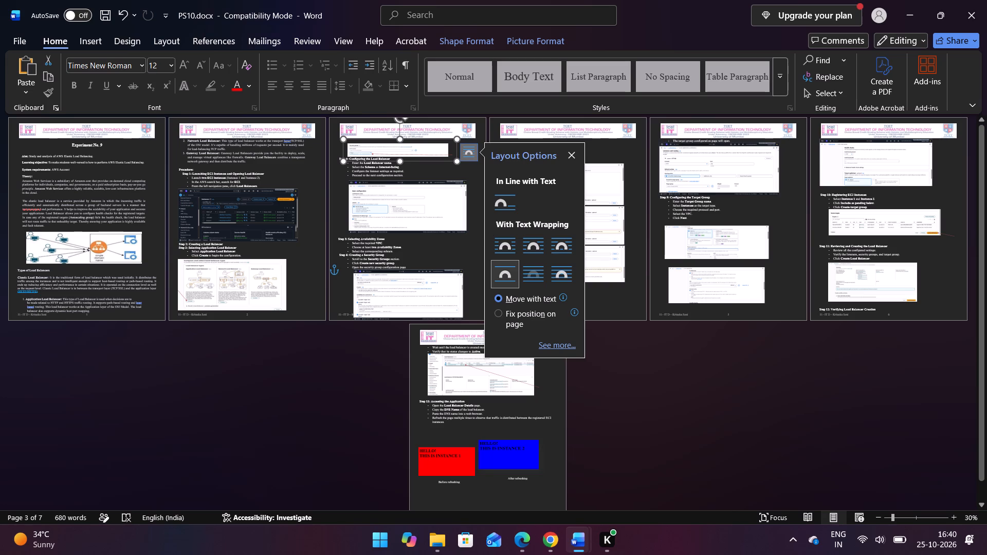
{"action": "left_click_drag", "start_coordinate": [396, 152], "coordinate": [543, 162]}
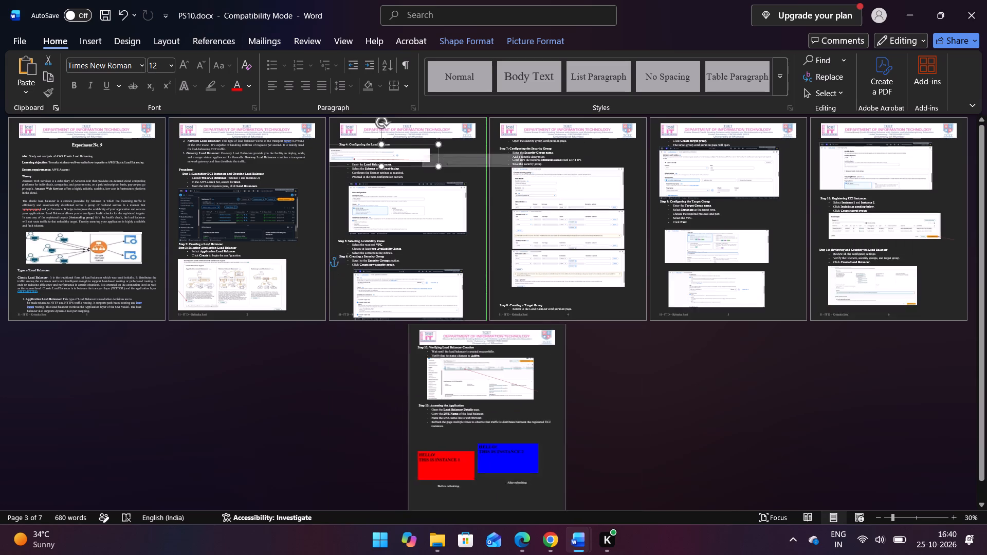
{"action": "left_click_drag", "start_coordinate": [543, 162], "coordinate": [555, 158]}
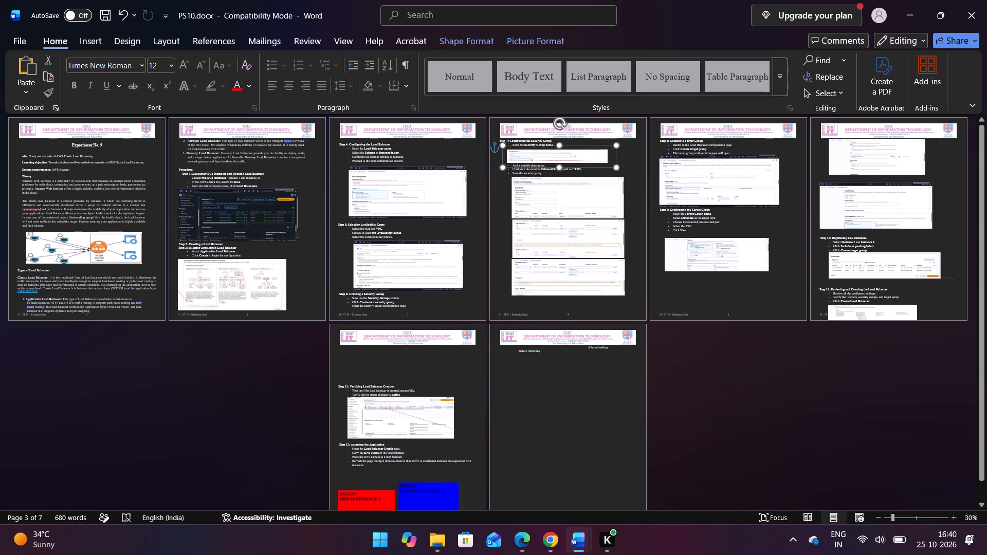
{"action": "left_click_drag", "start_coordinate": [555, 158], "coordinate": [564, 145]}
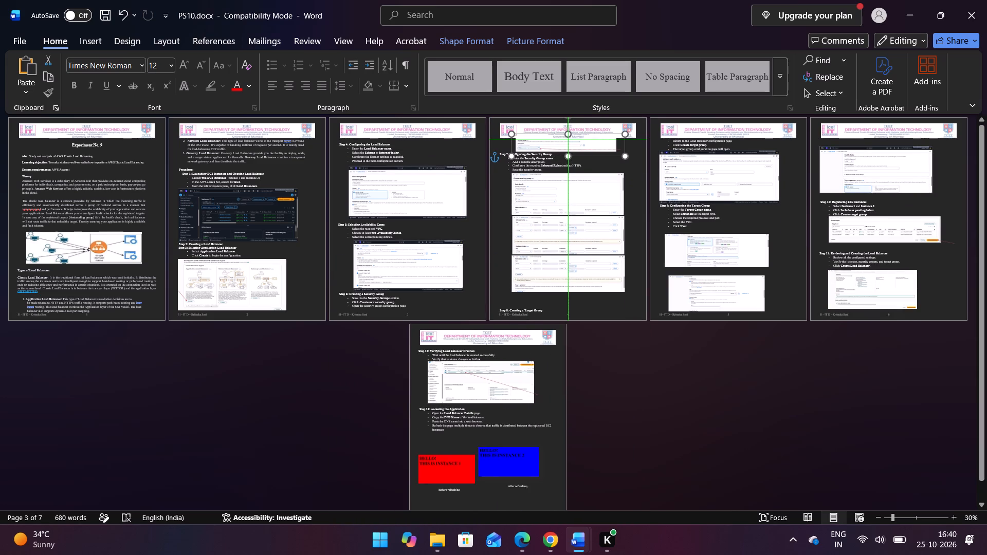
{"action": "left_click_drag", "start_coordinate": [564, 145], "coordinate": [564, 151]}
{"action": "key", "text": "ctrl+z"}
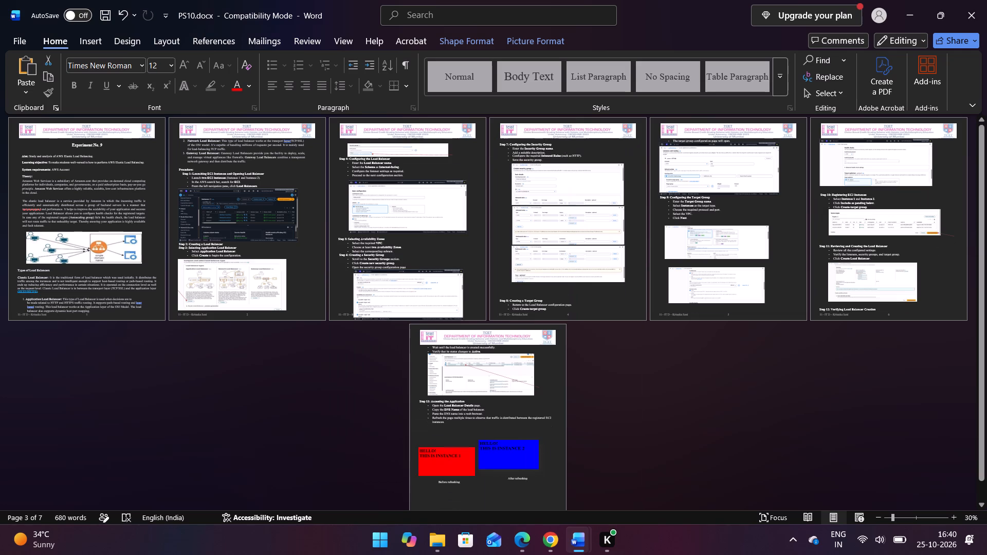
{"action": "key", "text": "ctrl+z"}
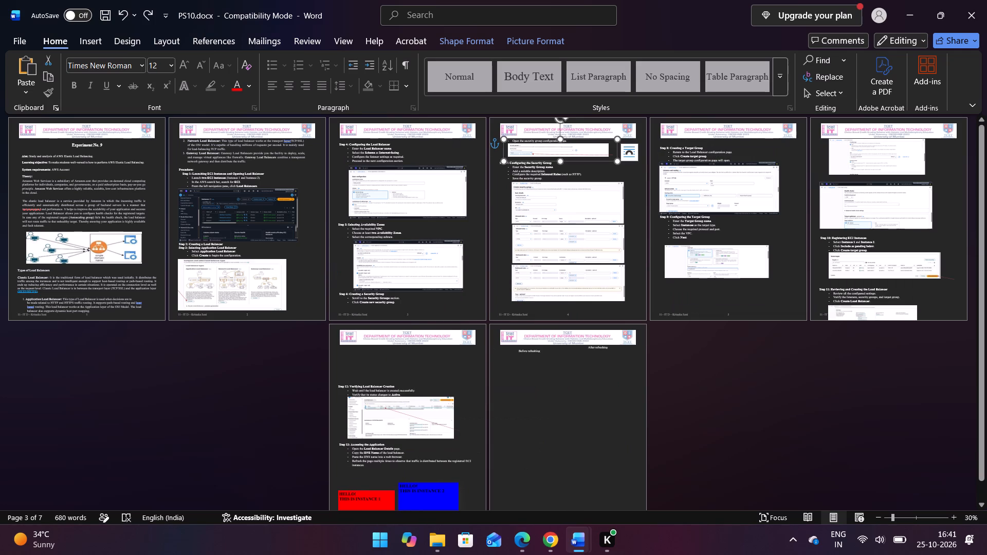
Centre the small screenshot on page 4 between the "Open the security group configuration page" bullet and the Step 7 heading.
{"action": "left_click_drag", "start_coordinate": [565, 148], "coordinate": [578, 146]}
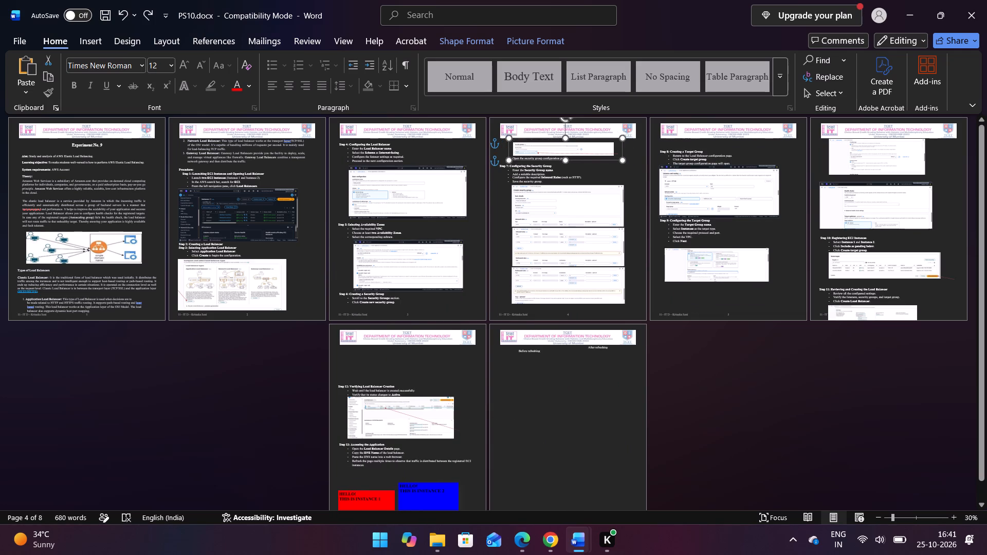
{"action": "left_click_drag", "start_coordinate": [578, 146], "coordinate": [571, 141]}
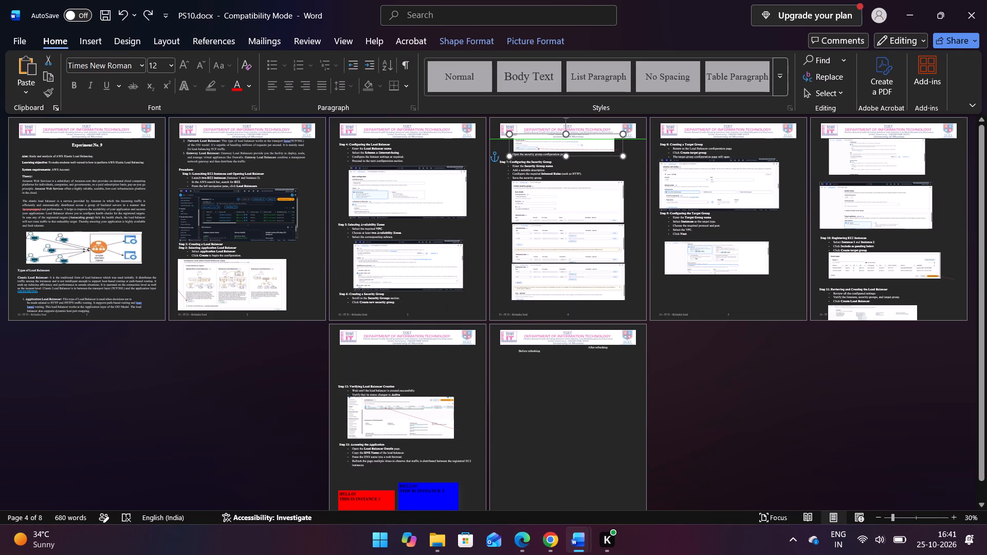
{"action": "left_click_drag", "start_coordinate": [571, 141], "coordinate": [571, 153]}
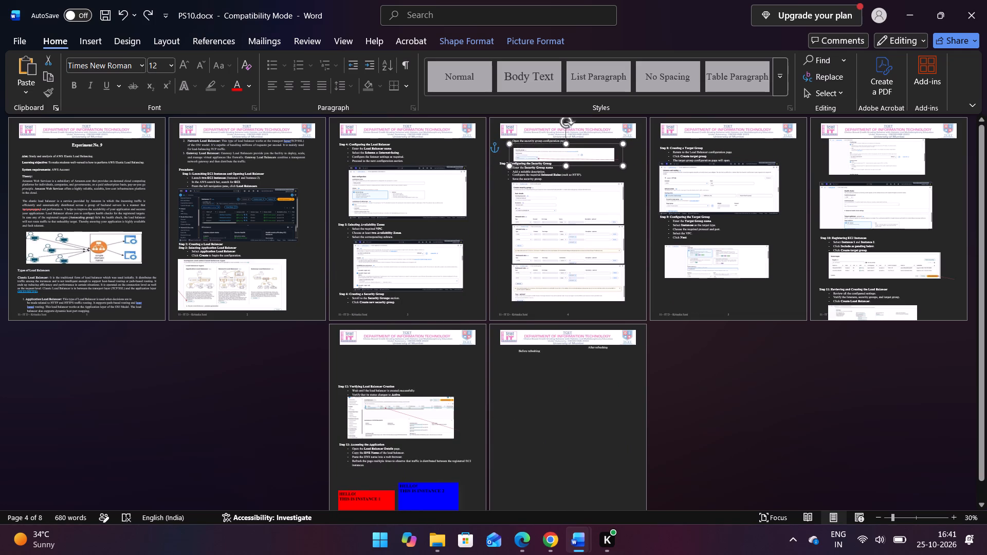
{"action": "left_click_drag", "start_coordinate": [571, 153], "coordinate": [575, 148]}
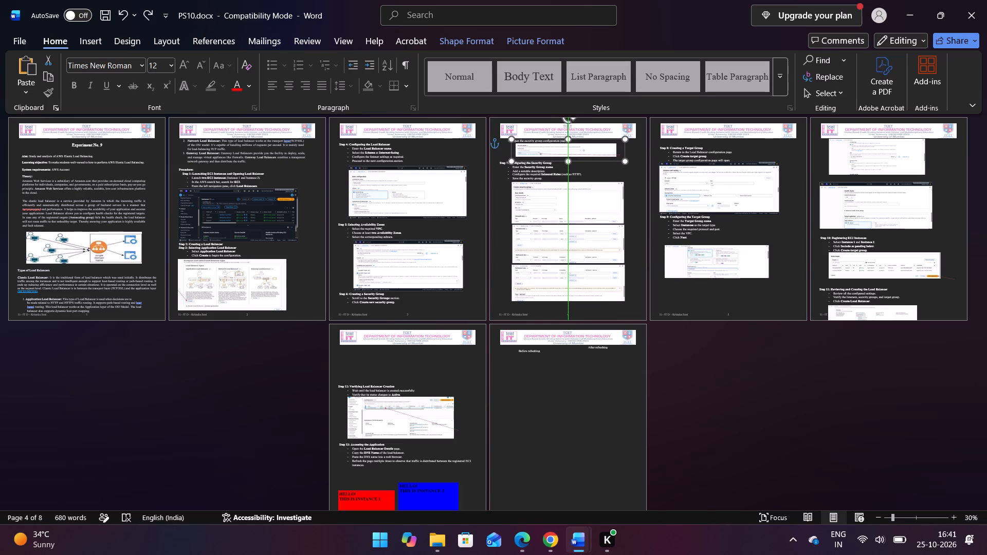
{"action": "left_click_drag", "start_coordinate": [575, 148], "coordinate": [570, 147]}
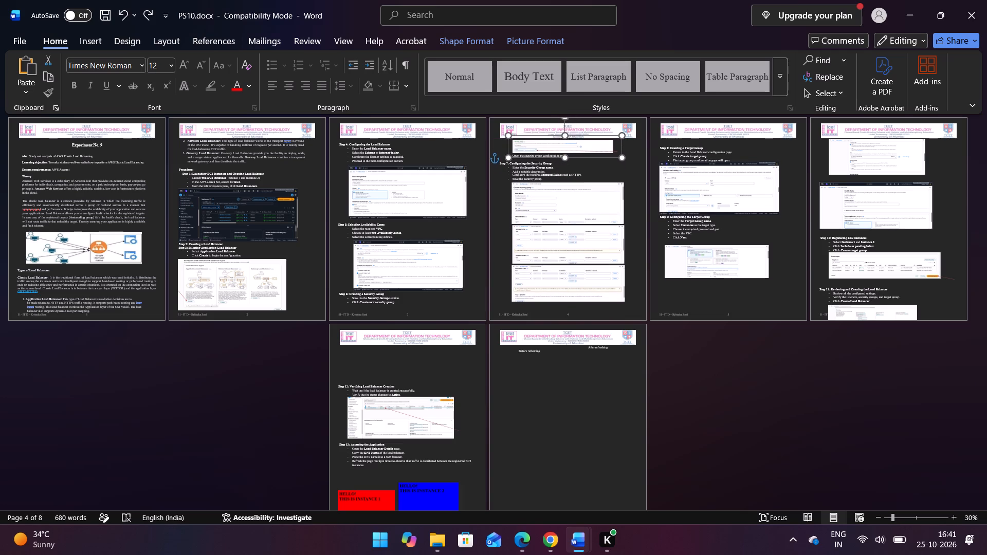
{"action": "left_click_drag", "start_coordinate": [570, 147], "coordinate": [570, 150]}
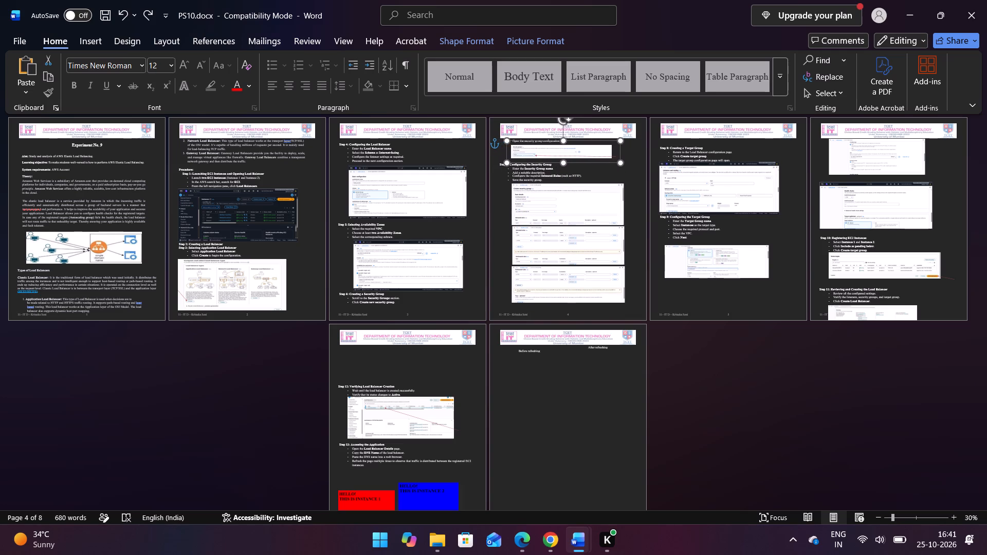
{"action": "left_click_drag", "start_coordinate": [570, 150], "coordinate": [574, 149]}
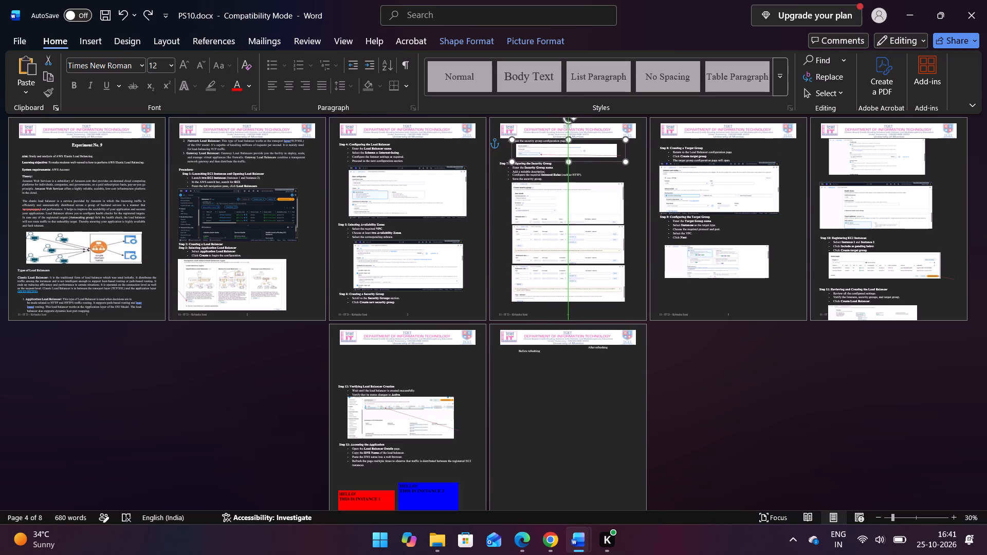
{"action": "left_click_drag", "start_coordinate": [574, 149], "coordinate": [574, 150]}
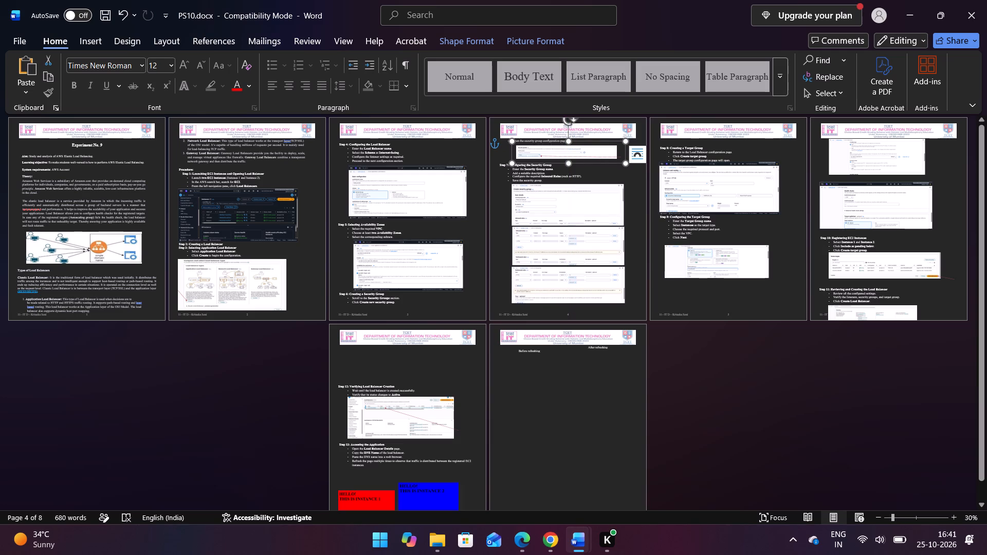
{"action": "left_click", "coordinate": [746, 427]}
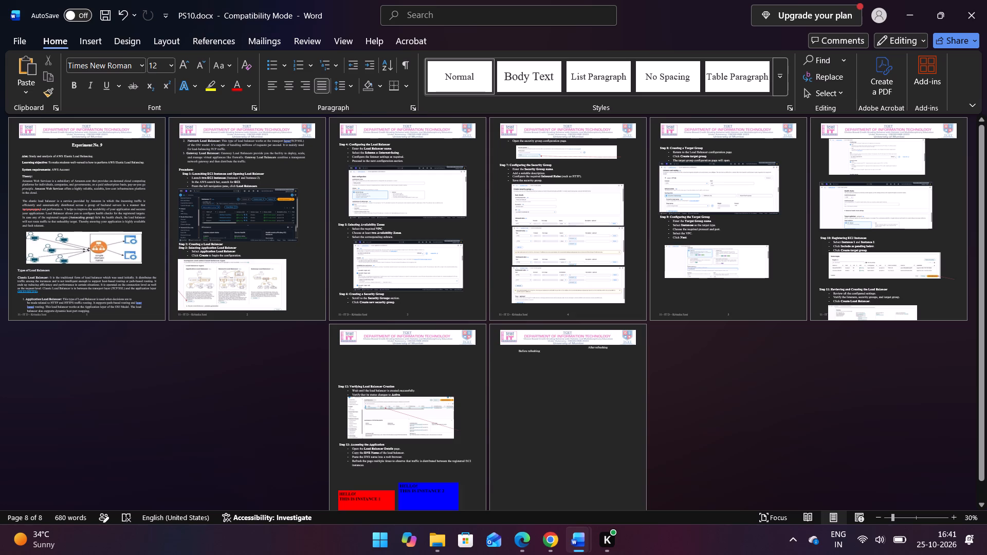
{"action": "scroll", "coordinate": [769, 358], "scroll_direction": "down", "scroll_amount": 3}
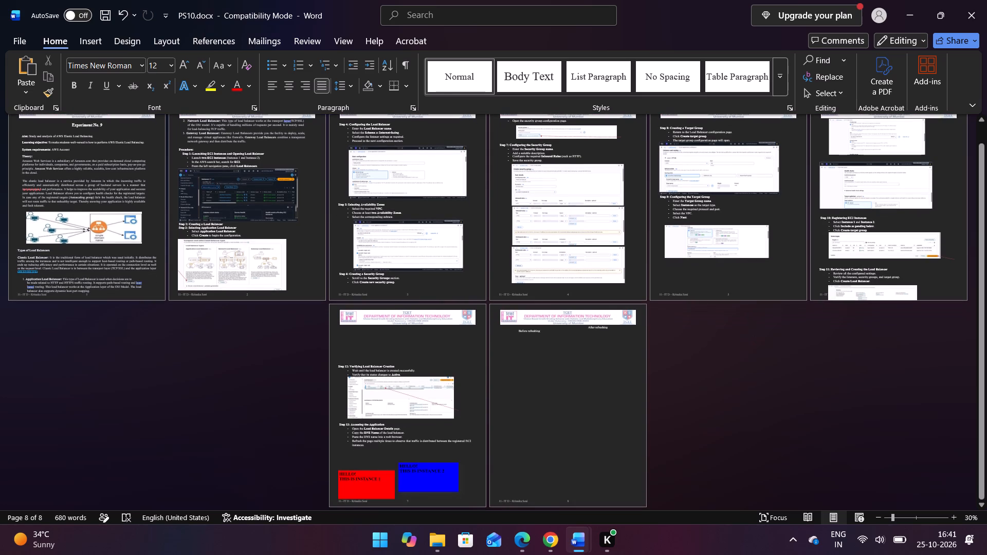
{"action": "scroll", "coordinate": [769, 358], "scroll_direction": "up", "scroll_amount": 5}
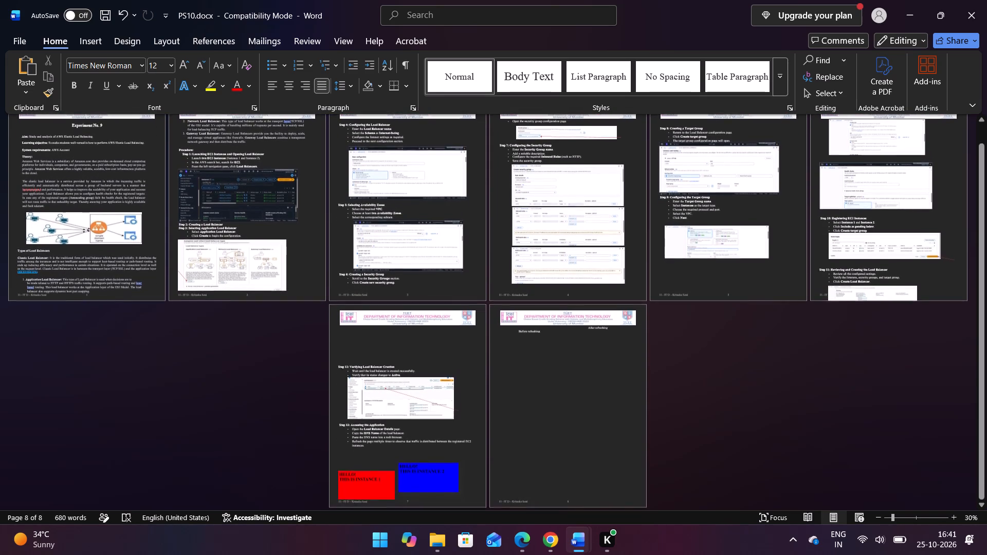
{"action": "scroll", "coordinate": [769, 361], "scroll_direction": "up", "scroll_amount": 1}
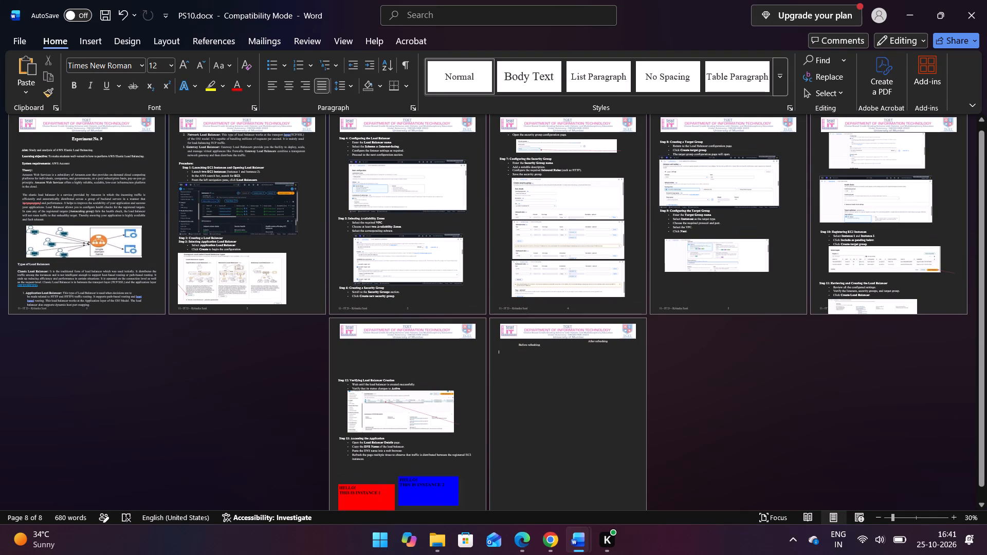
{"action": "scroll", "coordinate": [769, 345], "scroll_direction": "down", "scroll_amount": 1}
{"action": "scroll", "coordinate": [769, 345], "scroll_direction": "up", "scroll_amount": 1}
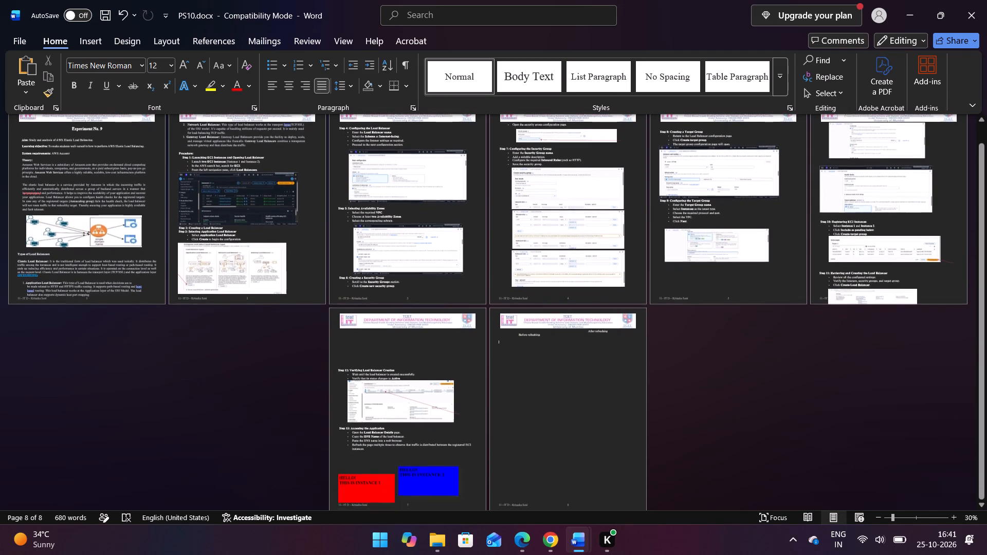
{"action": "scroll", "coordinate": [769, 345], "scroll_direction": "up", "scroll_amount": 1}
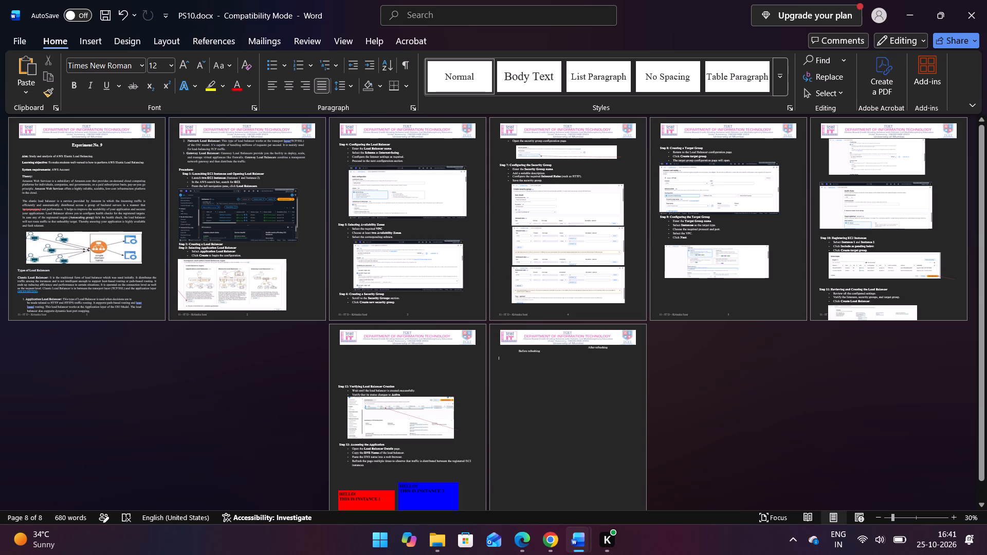
Delete the blank line above the "Step 8: Creating a Target Group" heading on page 5.
{"action": "left_click", "coordinate": [659, 149]}
{"action": "left_click", "coordinate": [659, 149]}
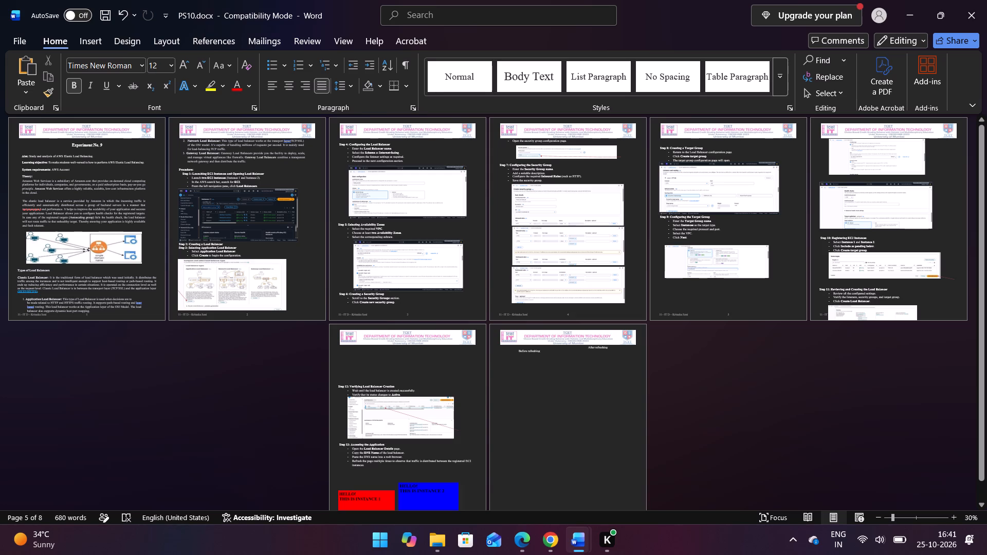
{"action": "double_click", "coordinate": [660, 145]}
{"action": "key", "text": "BackSpace"}
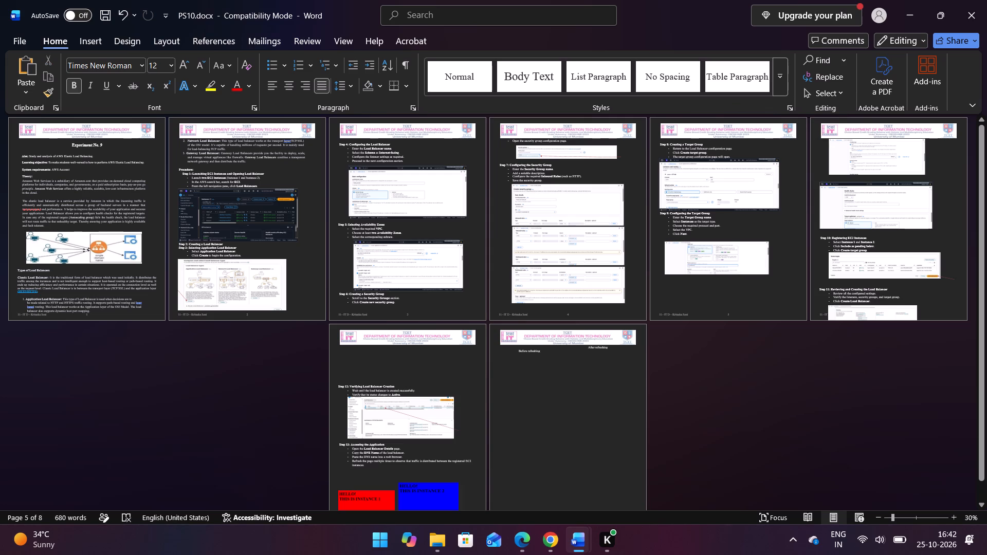
Apply Top and Bottom text wrapping to the Step 8 target group screenshot on page 5 and centre it above the Step 9 heading.
{"action": "left_click", "coordinate": [709, 189]}
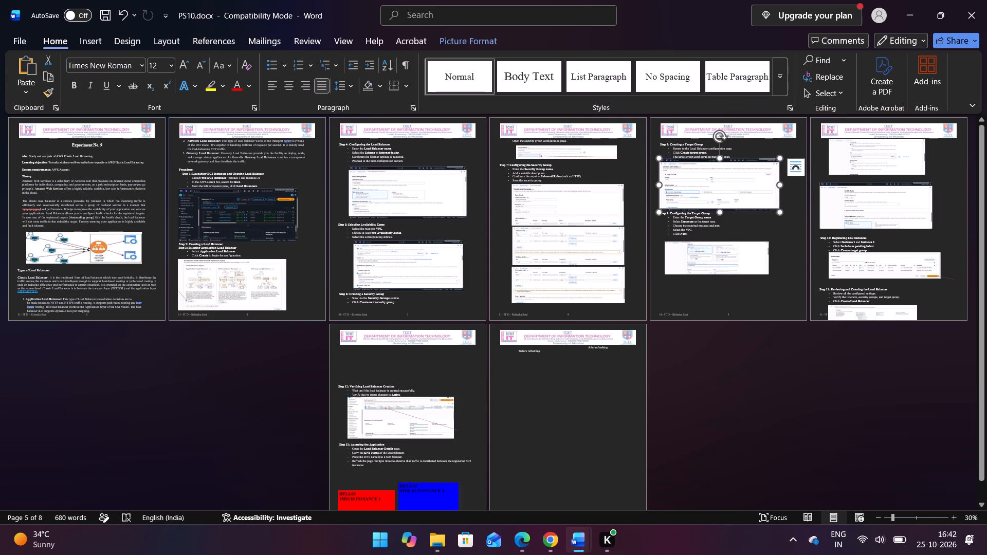
{"action": "left_click_drag", "start_coordinate": [709, 189], "coordinate": [730, 188]}
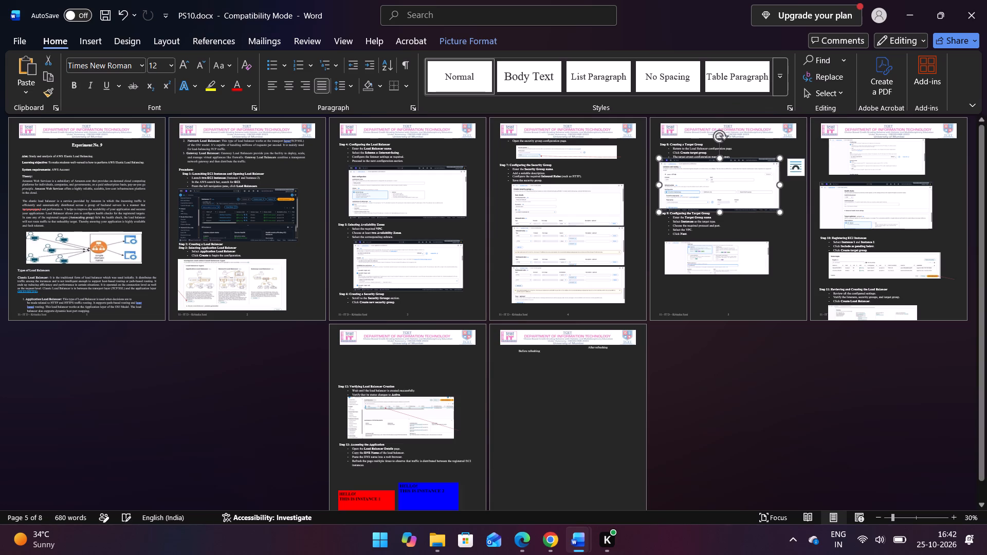
{"action": "left_click", "coordinate": [794, 172]}
{"action": "left_click", "coordinate": [833, 296]}
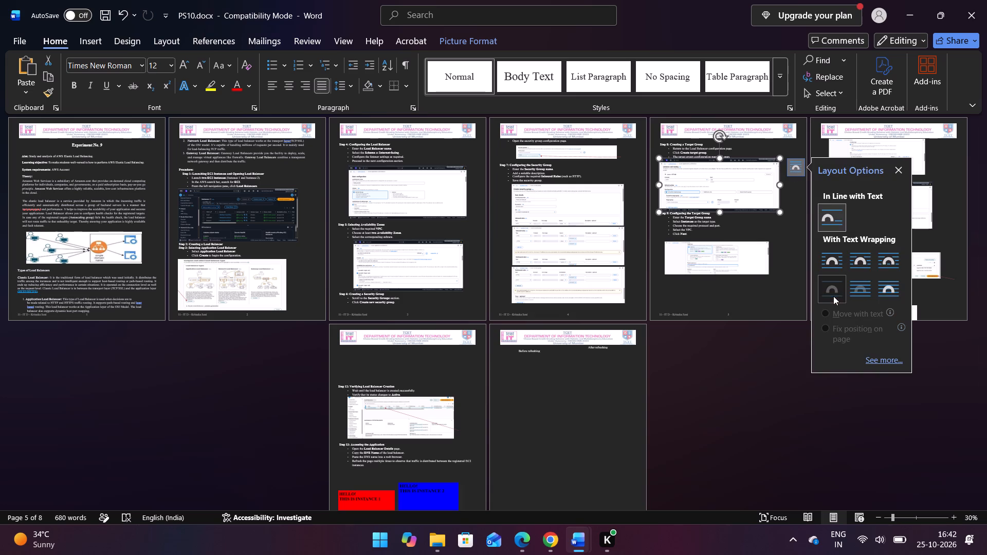
{"action": "left_click", "coordinate": [709, 186]}
{"action": "left_click_drag", "start_coordinate": [709, 186], "coordinate": [718, 194]}
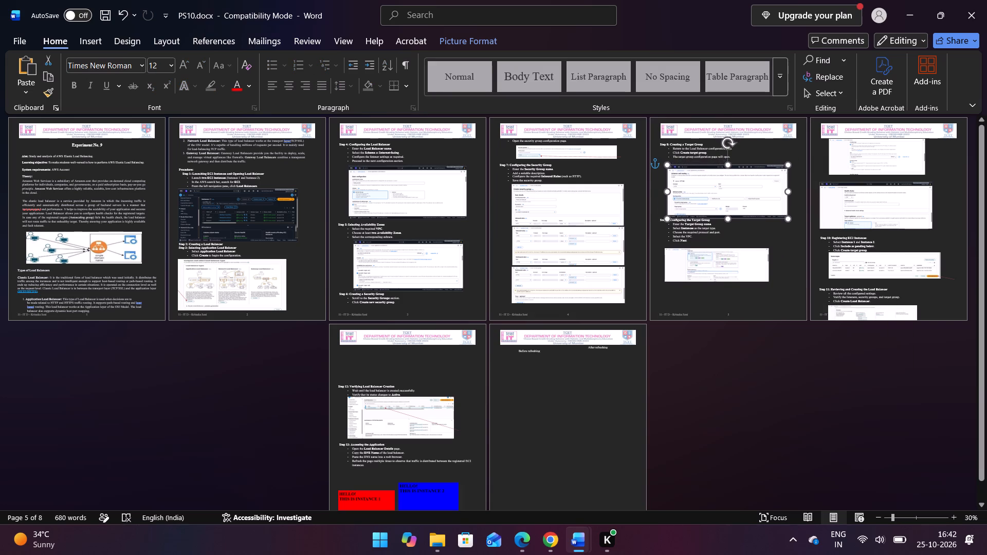
{"action": "left_click_drag", "start_coordinate": [718, 194], "coordinate": [717, 189]}
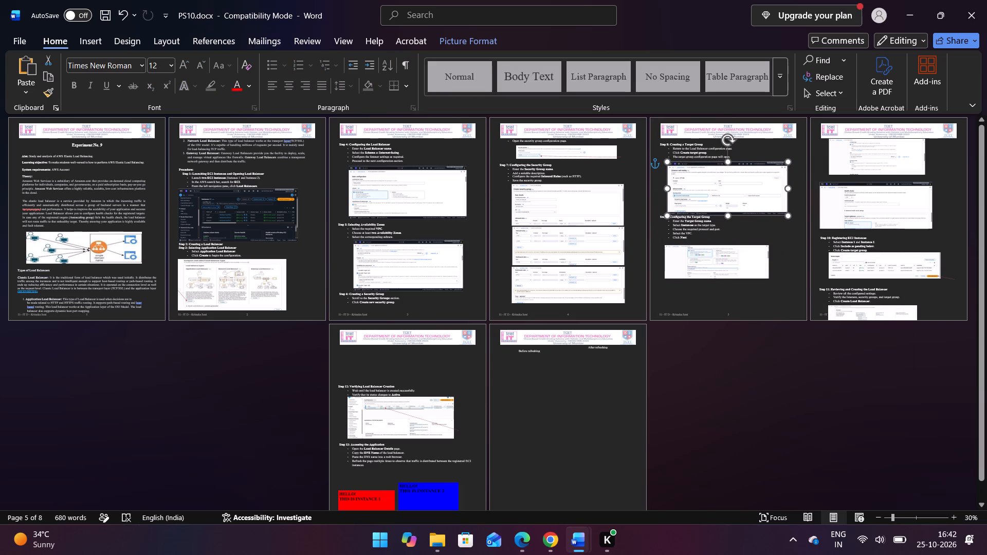
{"action": "left_click_drag", "start_coordinate": [717, 189], "coordinate": [718, 189]}
{"action": "left_click", "coordinate": [750, 391]}
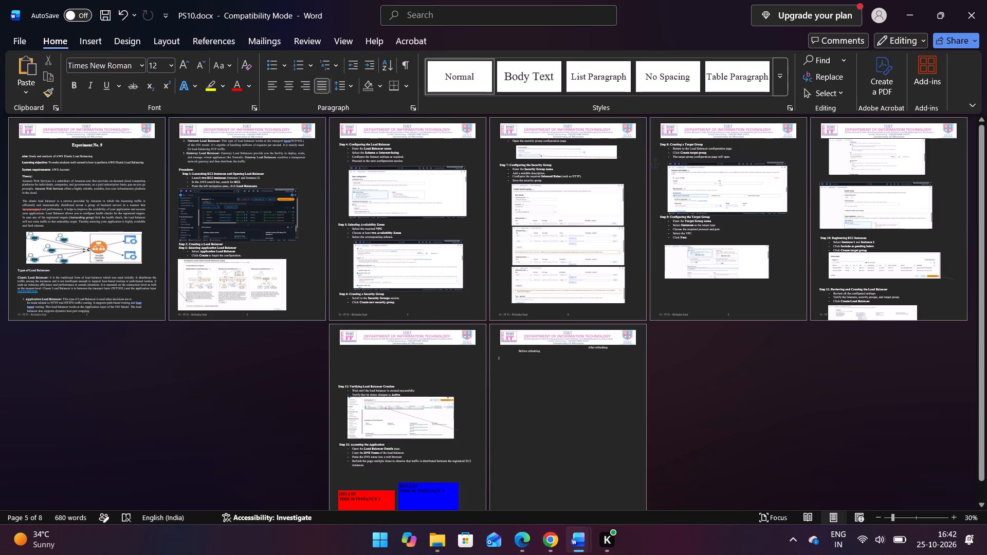
Apply Top and Bottom text wrapping to the screenshot under Step 9 on page 5 and centre it just below the bullets.
{"action": "left_click", "coordinate": [716, 269]}
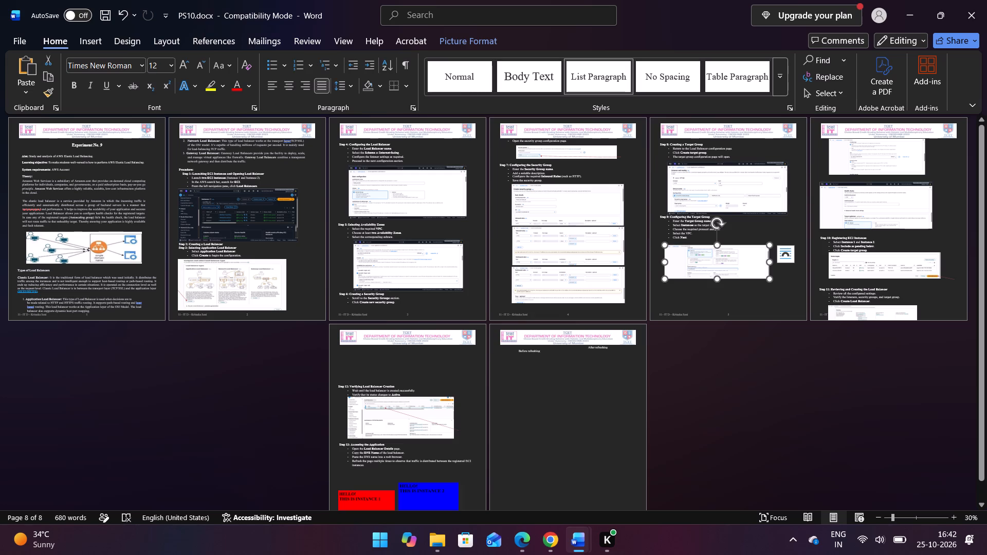
{"action": "left_click", "coordinate": [790, 255]}
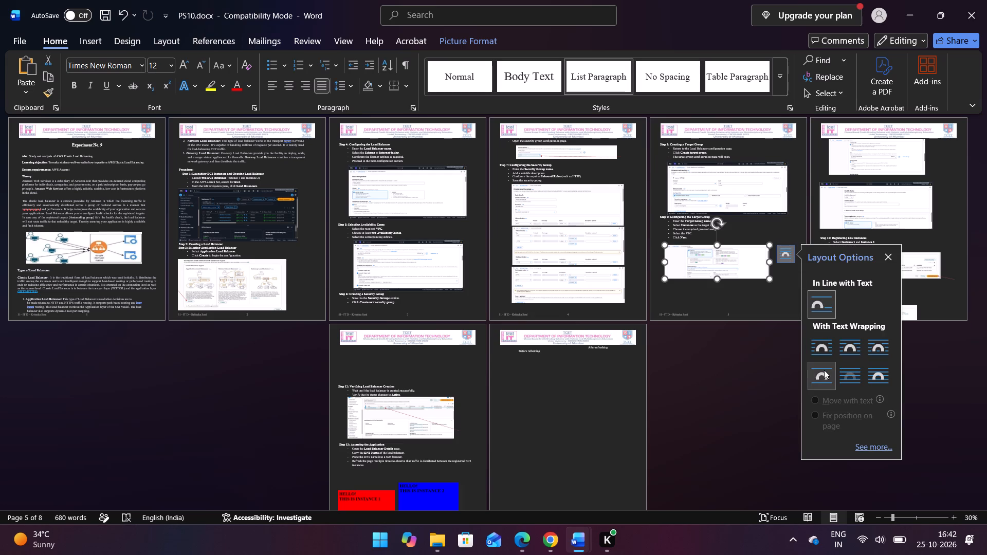
{"action": "left_click", "coordinate": [824, 370]}
{"action": "left_click", "coordinate": [715, 261]}
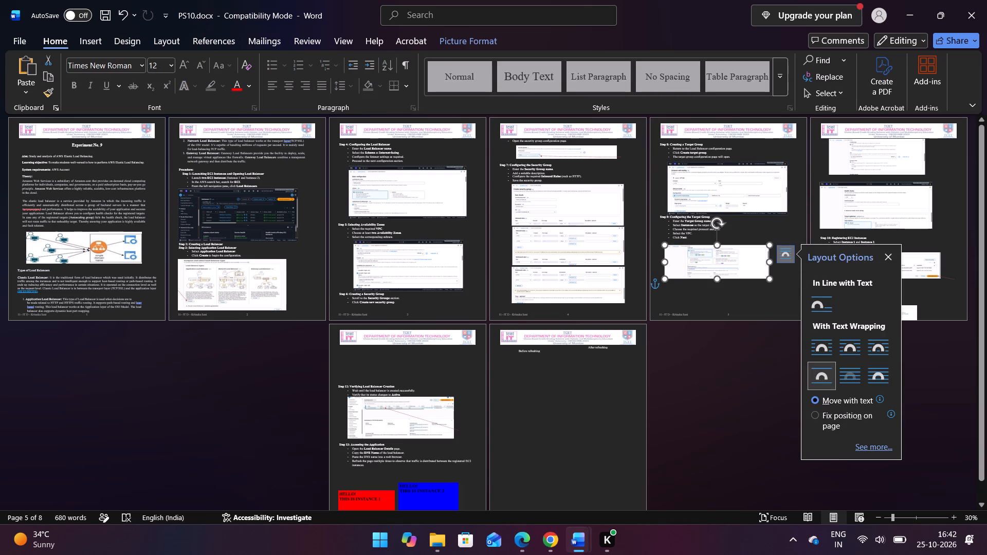
{"action": "left_click_drag", "start_coordinate": [715, 261], "coordinate": [734, 261]}
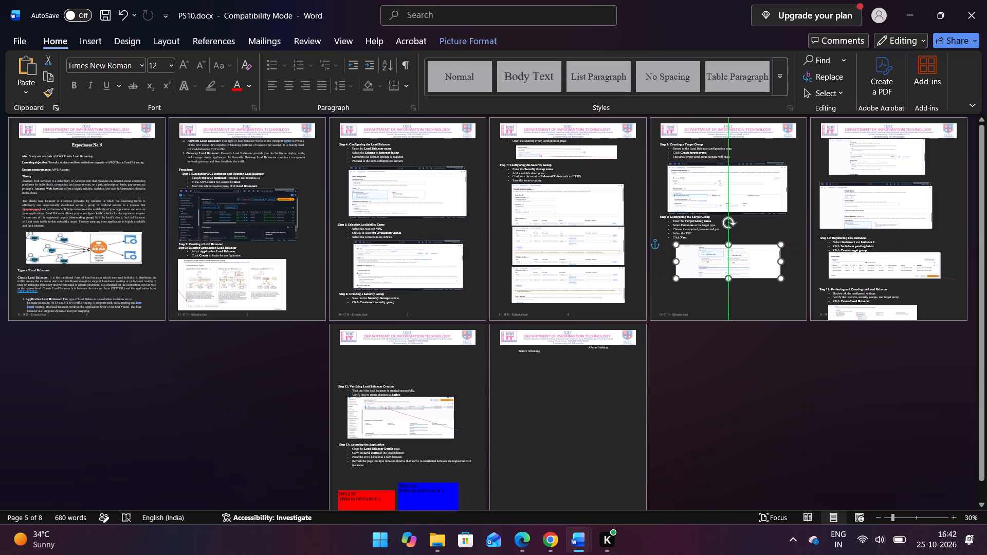
{"action": "left_click_drag", "start_coordinate": [734, 261], "coordinate": [735, 256]}
{"action": "left_click", "coordinate": [770, 387]}
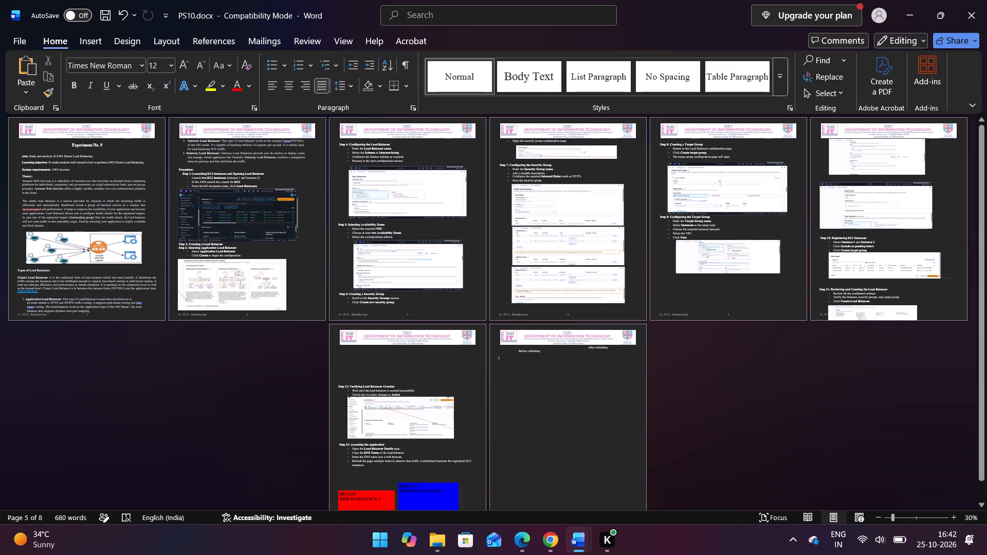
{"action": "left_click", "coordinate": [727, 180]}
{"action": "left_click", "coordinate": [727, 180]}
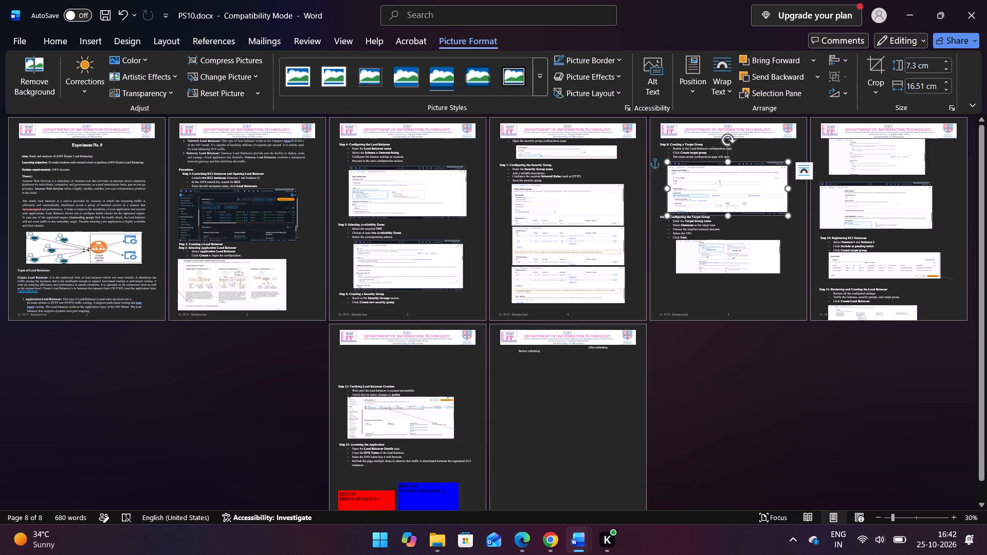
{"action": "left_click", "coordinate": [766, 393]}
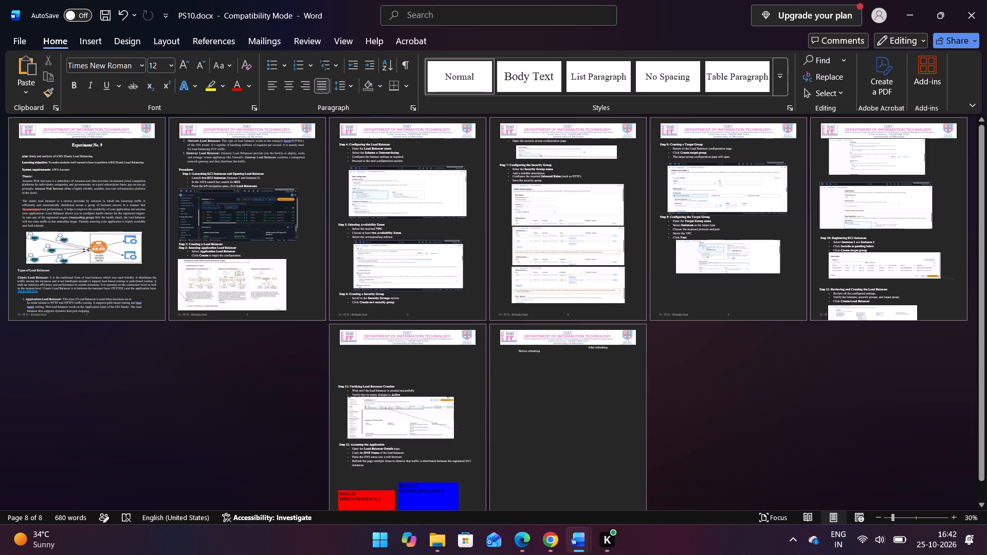
Apply Top and Bottom text wrapping to the first screenshot on page 6 and centre it just below the page header.
{"action": "left_click", "coordinate": [878, 155]}
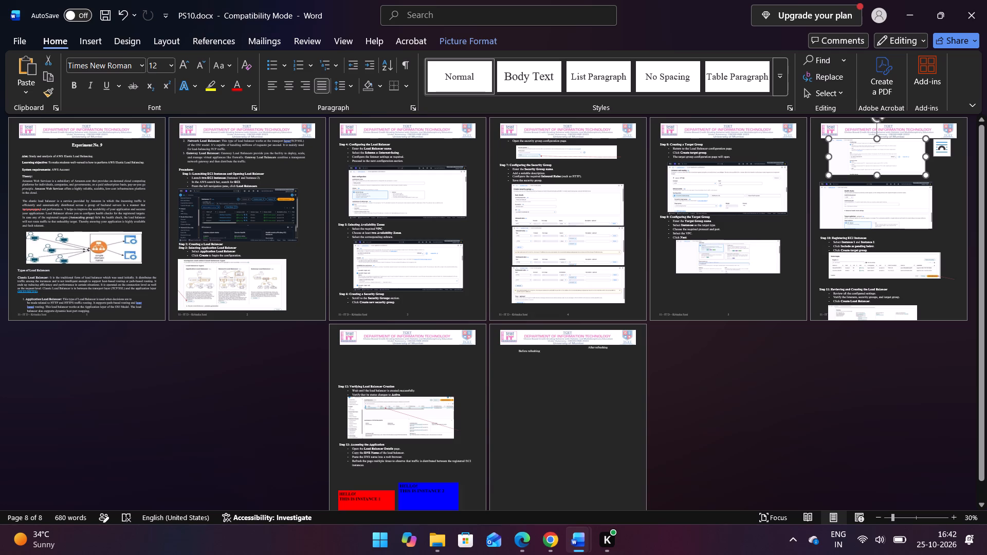
{"action": "left_click", "coordinate": [942, 148]}
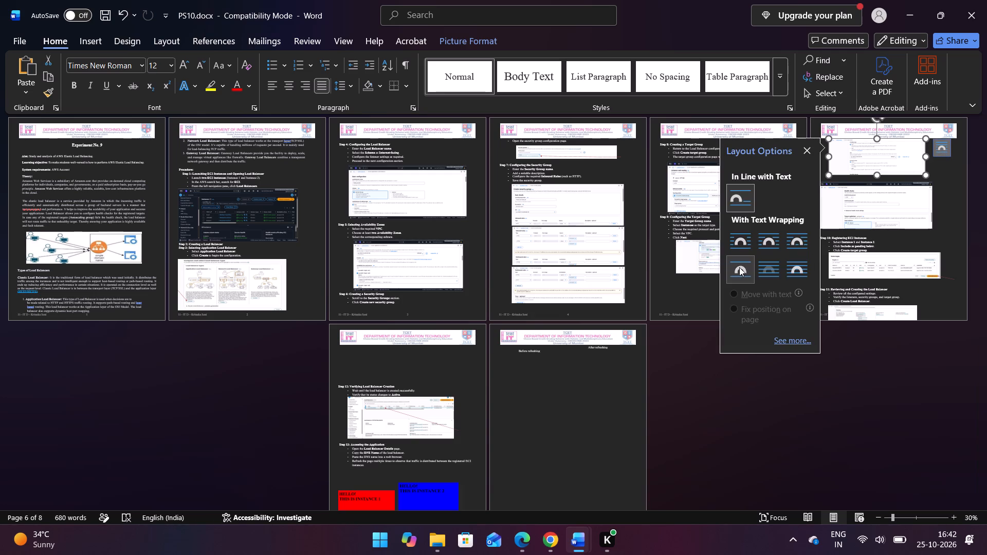
{"action": "left_click", "coordinate": [739, 267]}
{"action": "left_click", "coordinate": [876, 157]}
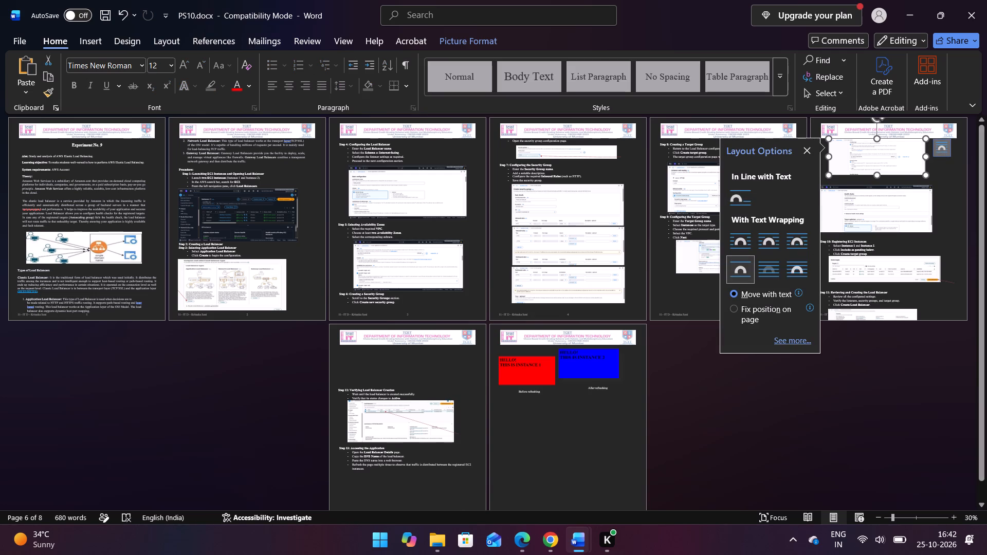
{"action": "left_click_drag", "start_coordinate": [876, 157], "coordinate": [888, 170]}
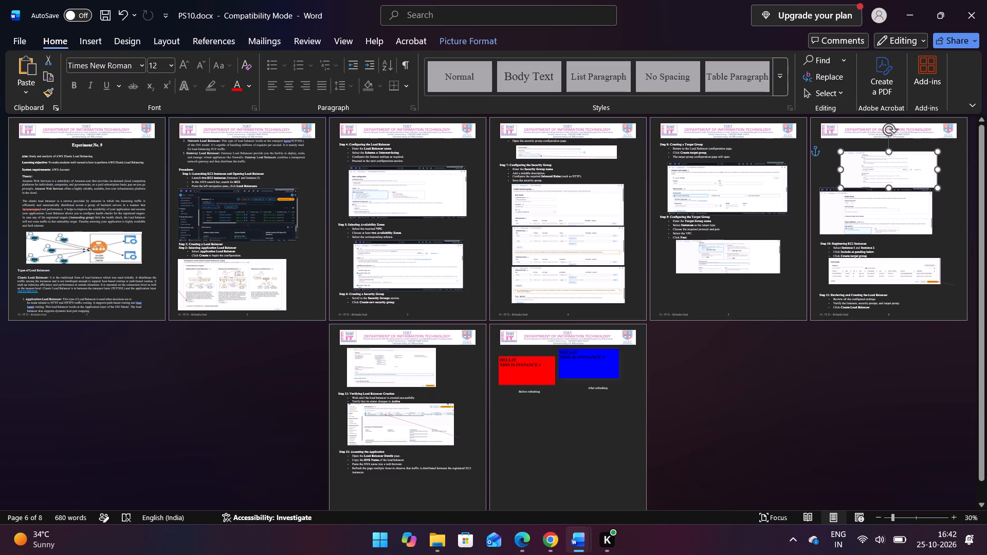
{"action": "left_click_drag", "start_coordinate": [888, 170], "coordinate": [888, 161]}
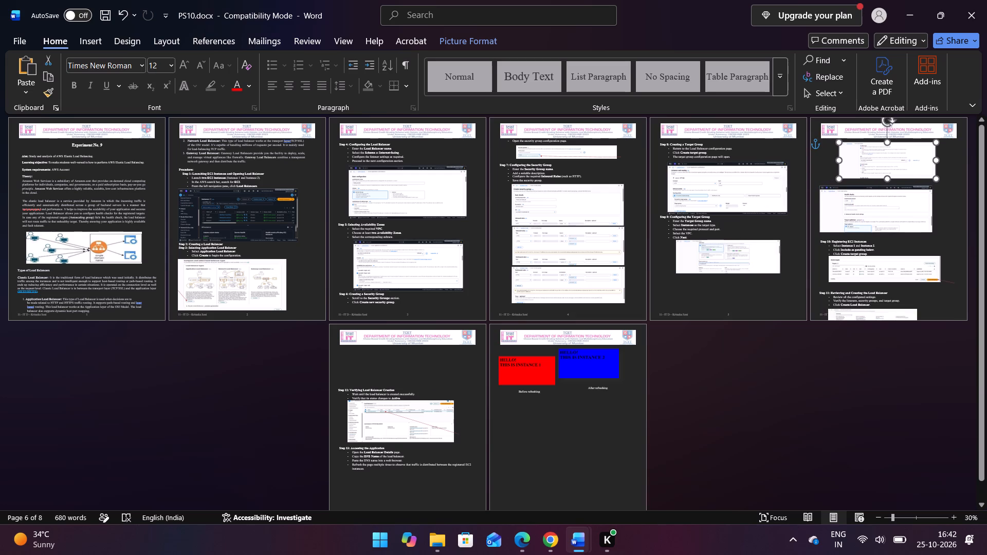
{"action": "left_click_drag", "start_coordinate": [888, 161], "coordinate": [895, 161]}
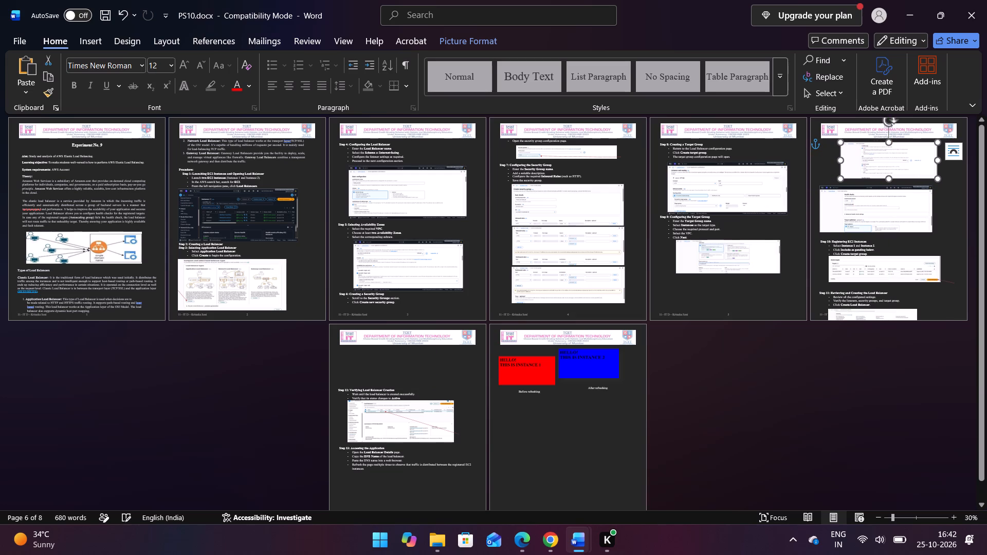
Apply Top and Bottom text wrapping to the second screenshot on page 6, above the Step 10 heading.
{"action": "left_click", "coordinate": [875, 221]}
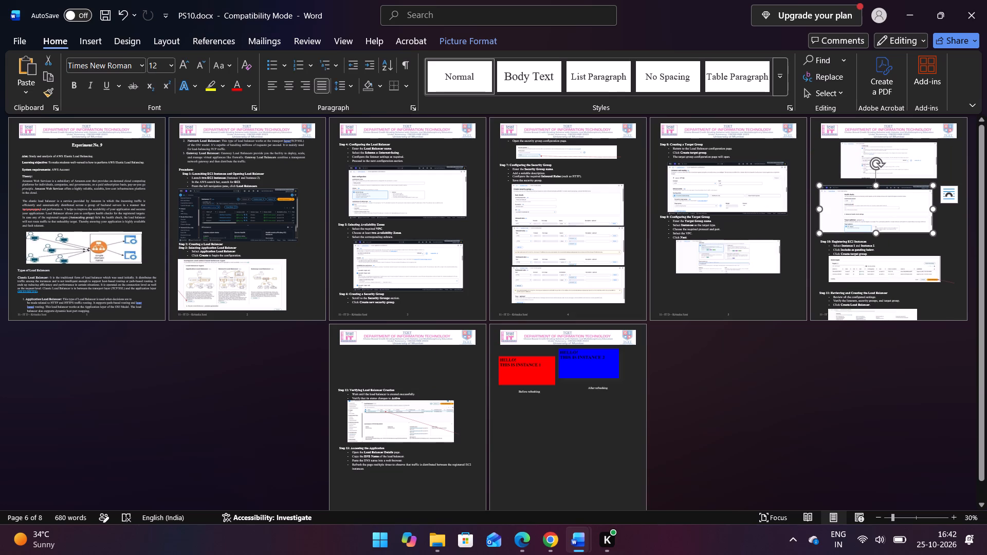
{"action": "left_click", "coordinate": [953, 199]}
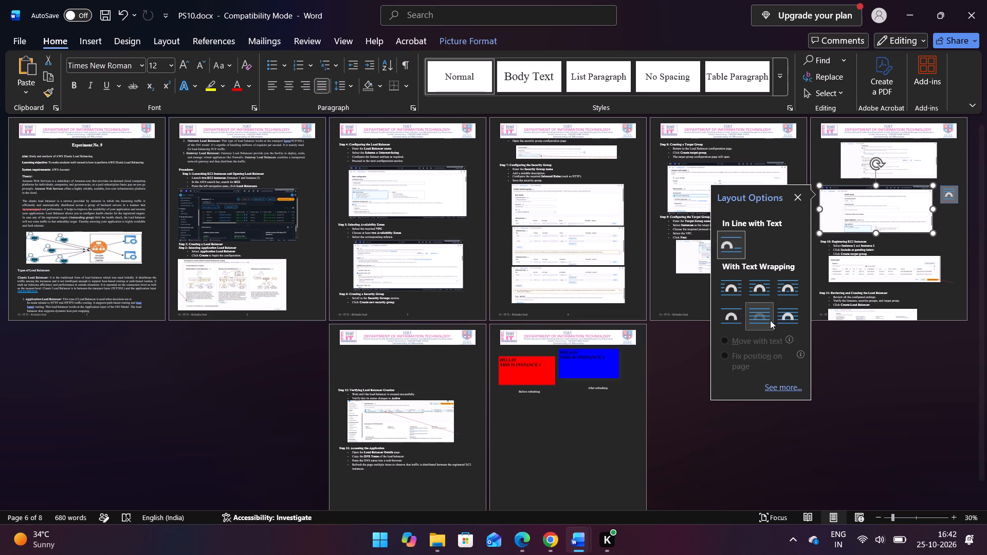
{"action": "left_click", "coordinate": [735, 314]}
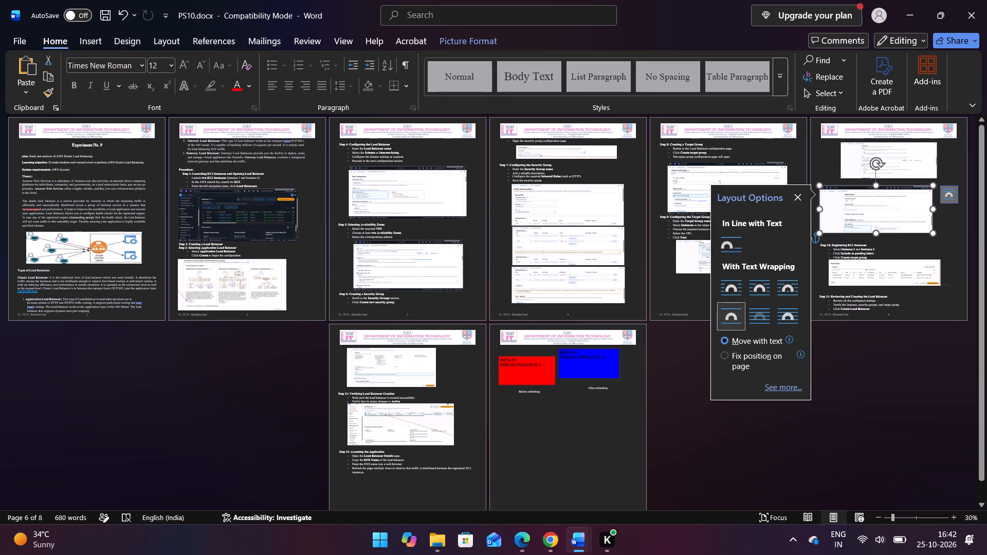
{"action": "left_click", "coordinate": [885, 208]}
{"action": "left_click_drag", "start_coordinate": [885, 208], "coordinate": [859, 209]}
{"action": "left_click", "coordinate": [859, 209]}
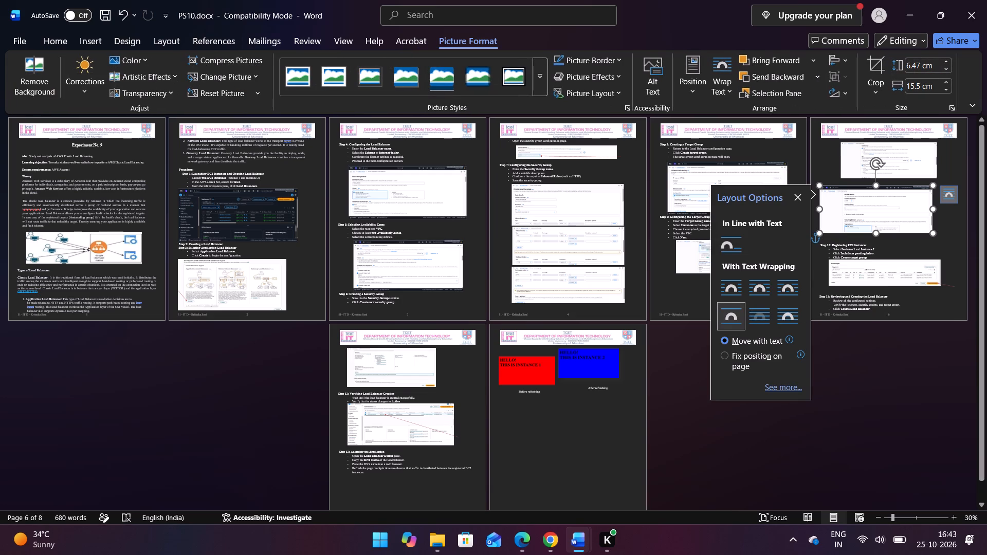
{"action": "left_click", "coordinate": [859, 209]}
{"action": "left_click", "coordinate": [859, 209]}
{"action": "left_click_drag", "start_coordinate": [859, 209], "coordinate": [876, 206]}
{"action": "left_click", "coordinate": [913, 381]}
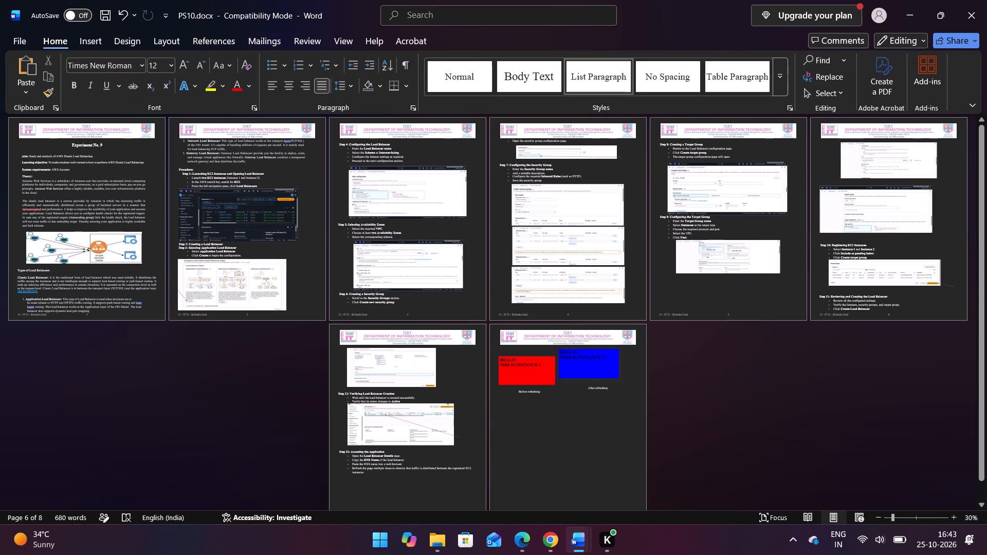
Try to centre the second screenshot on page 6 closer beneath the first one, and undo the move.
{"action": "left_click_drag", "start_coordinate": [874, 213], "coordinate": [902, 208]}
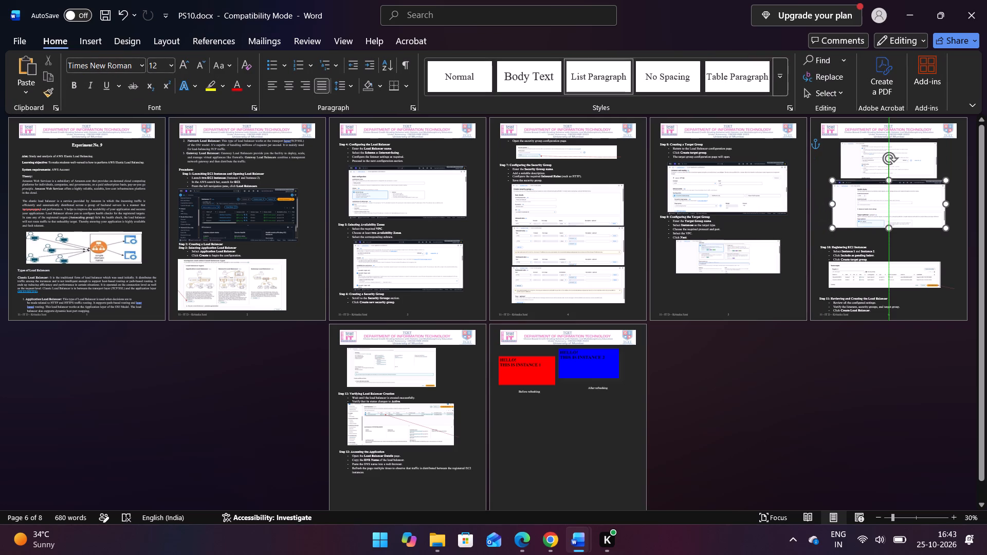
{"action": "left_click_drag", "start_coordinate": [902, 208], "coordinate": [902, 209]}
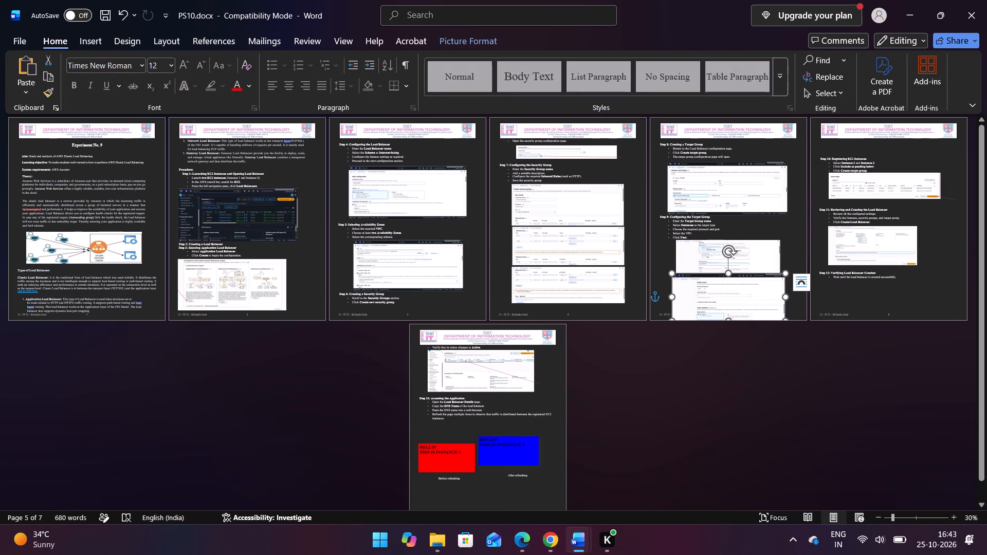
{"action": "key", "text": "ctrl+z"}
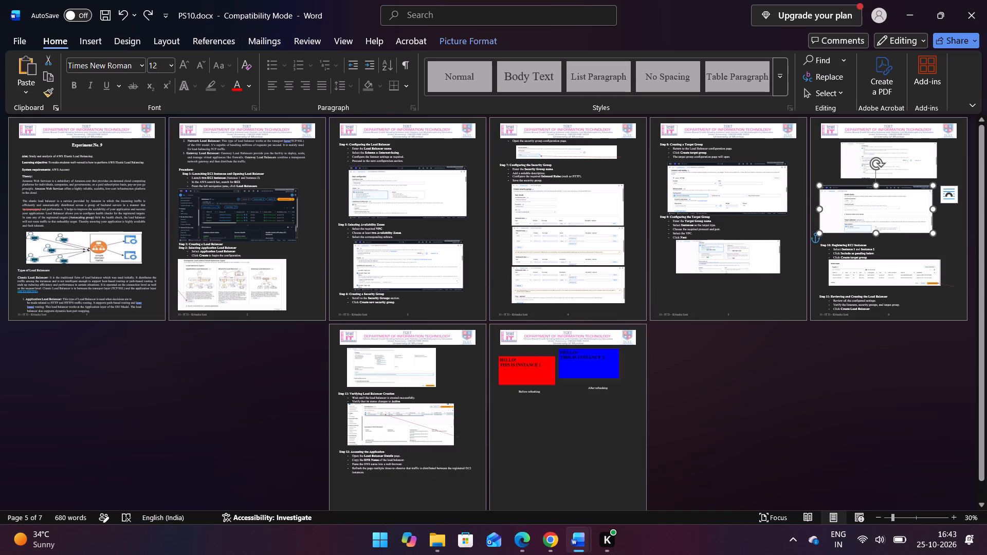
Centre the second screenshot on page 6 horizontally between the first screenshot and the Step 10 heading.
{"action": "left_click_drag", "start_coordinate": [870, 208], "coordinate": [886, 209]}
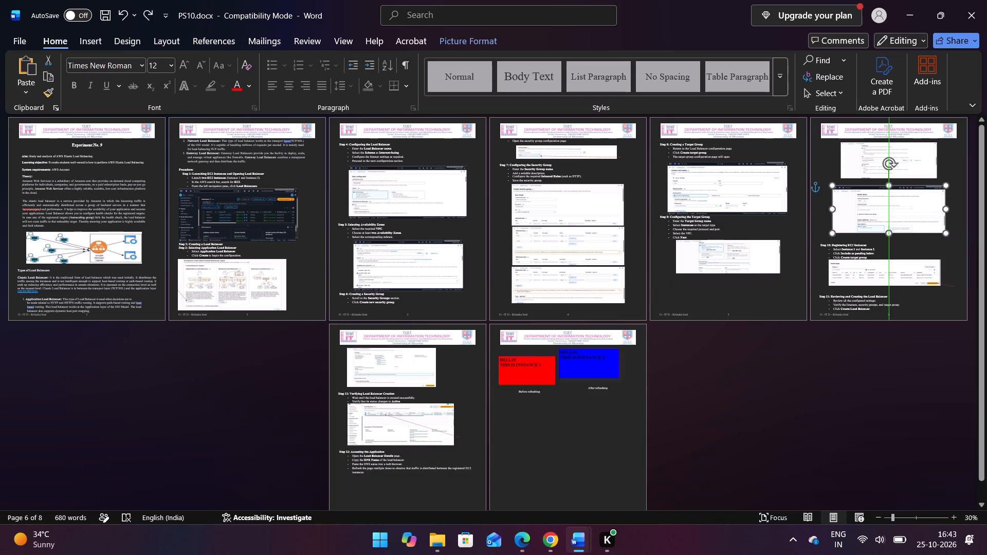
{"action": "left_click_drag", "start_coordinate": [886, 209], "coordinate": [884, 209]}
{"action": "left_click", "coordinate": [853, 365]}
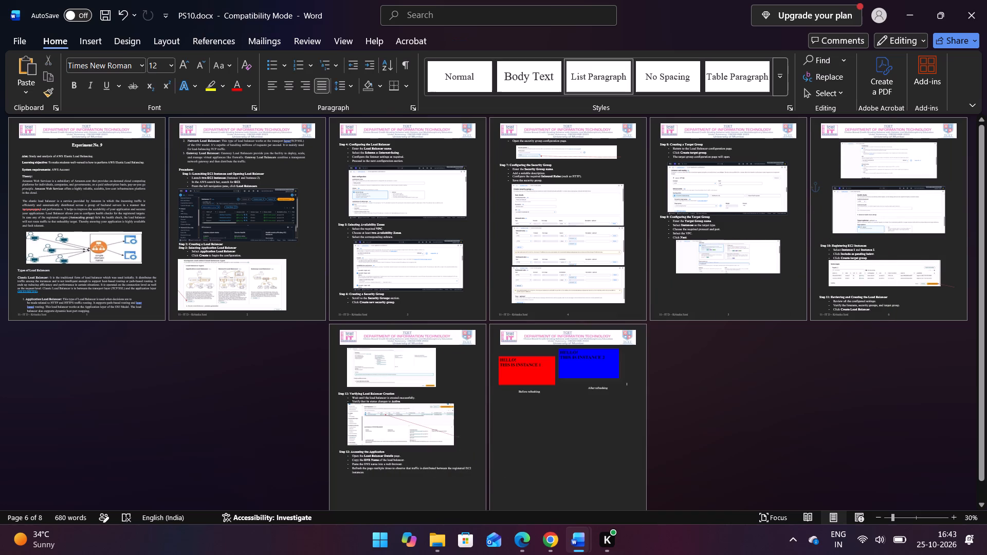
Delete a blank line above the "Step 10: Registering EC2 Instances" heading on page 6.
{"action": "left_click", "coordinate": [820, 243]}
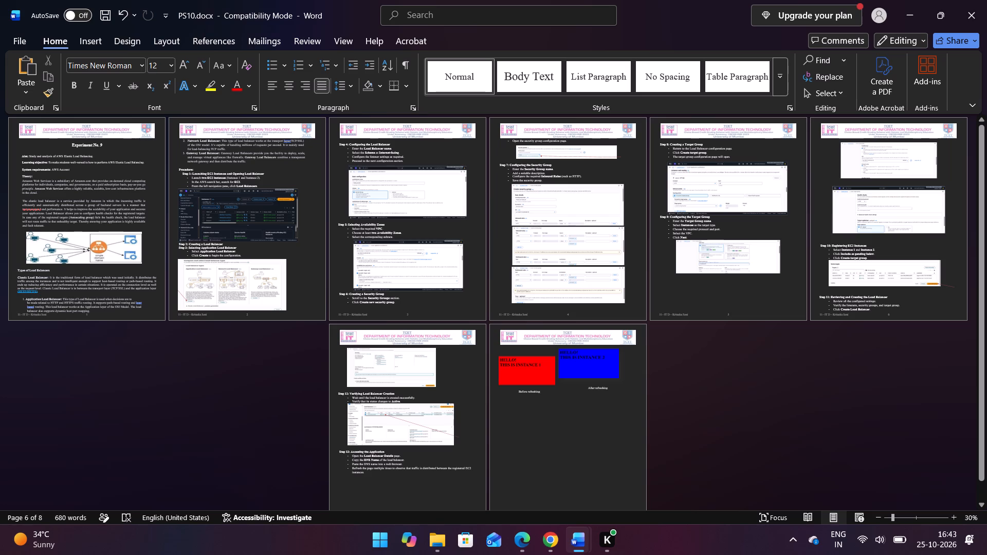
{"action": "key", "text": "BackSpace"}
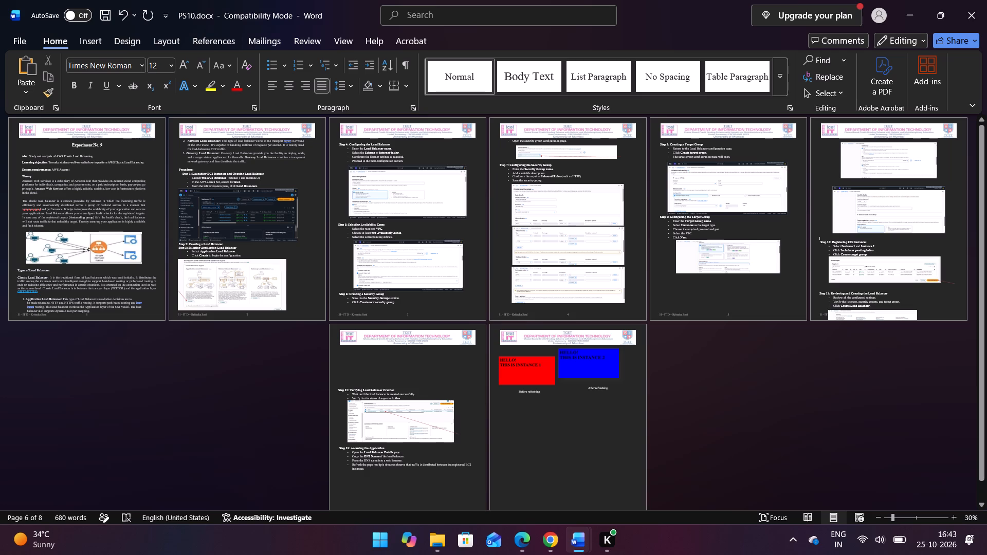
Shift the screenshot under Step 10 on page 6 slightly towards the horizontal centre of the page.
{"action": "left_click", "coordinate": [877, 269]}
{"action": "left_click", "coordinate": [877, 269]}
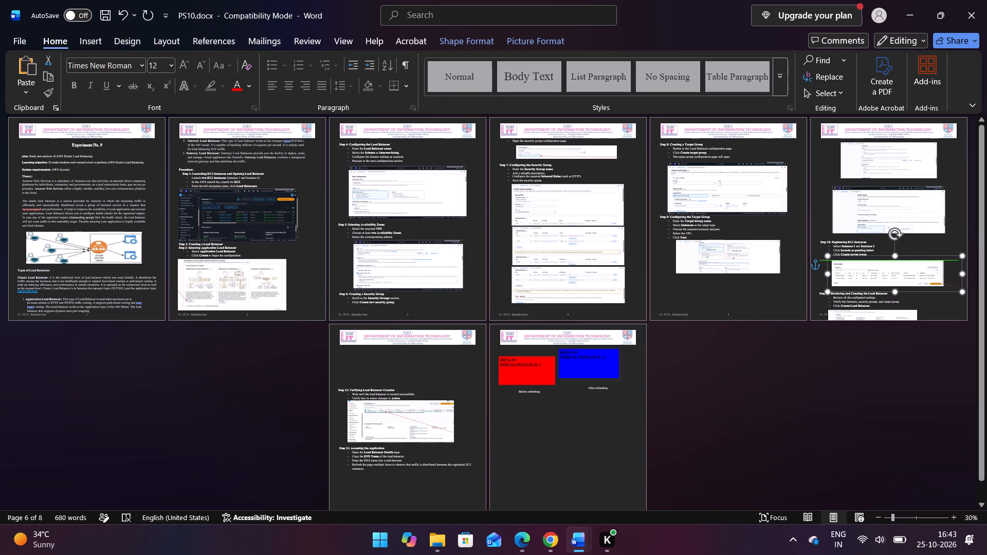
Move the screenshot cut off at the bottom of page 6 to the top of page 7, centred above the "Verifying Load Balancer Creation" heading.
{"action": "left_click", "coordinate": [881, 314]}
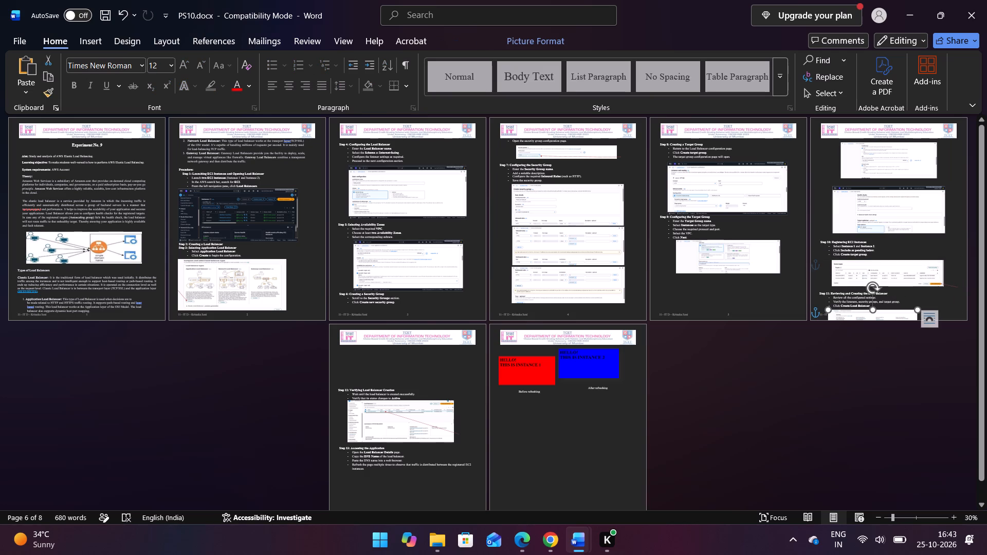
{"action": "left_click_drag", "start_coordinate": [881, 314], "coordinate": [404, 350]}
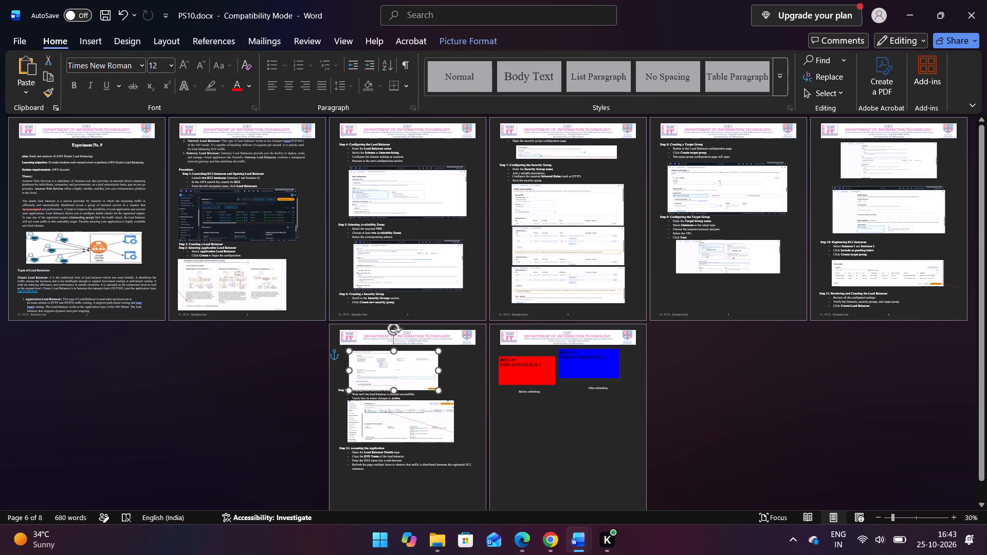
{"action": "left_click_drag", "start_coordinate": [404, 350], "coordinate": [409, 344]}
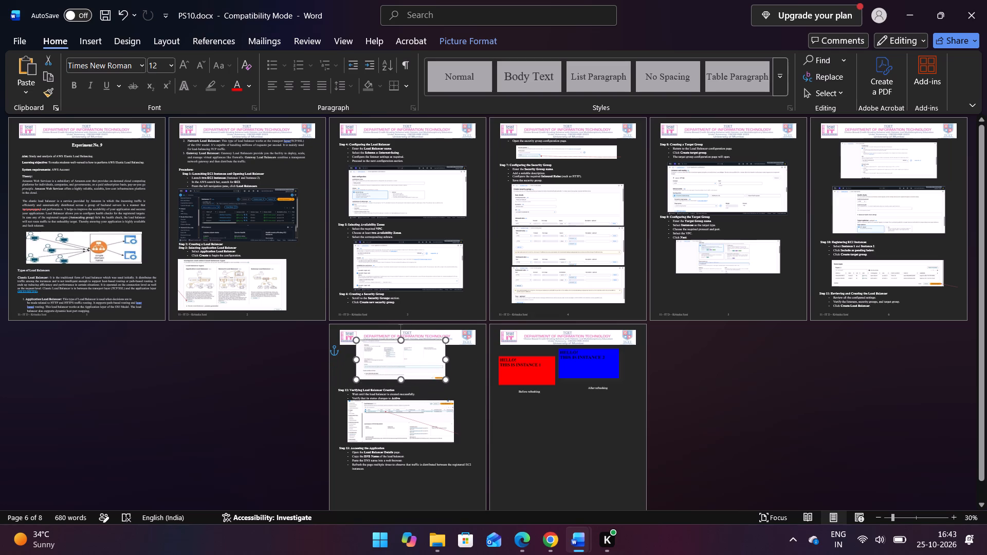
{"action": "left_click_drag", "start_coordinate": [409, 344], "coordinate": [411, 379]}
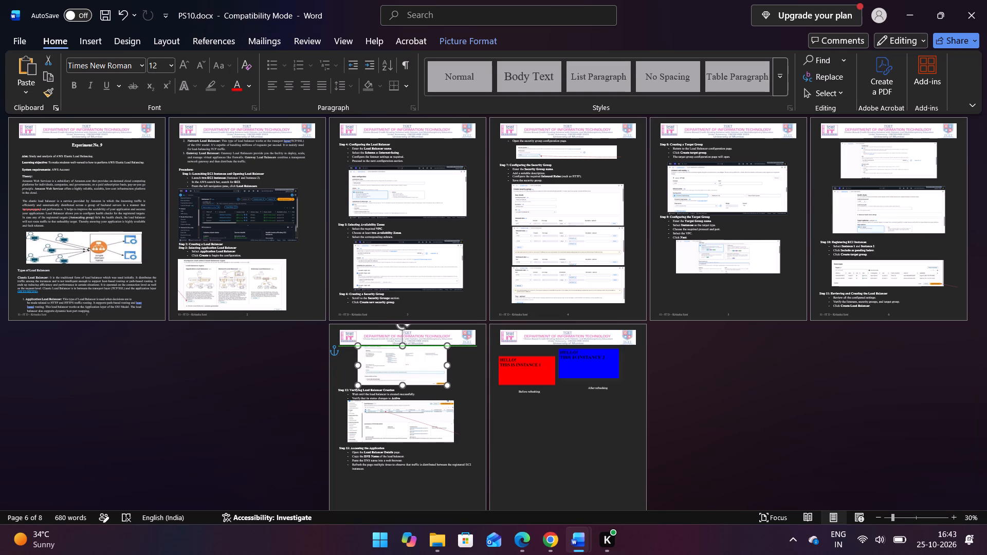
{"action": "left_click_drag", "start_coordinate": [411, 379], "coordinate": [409, 363]}
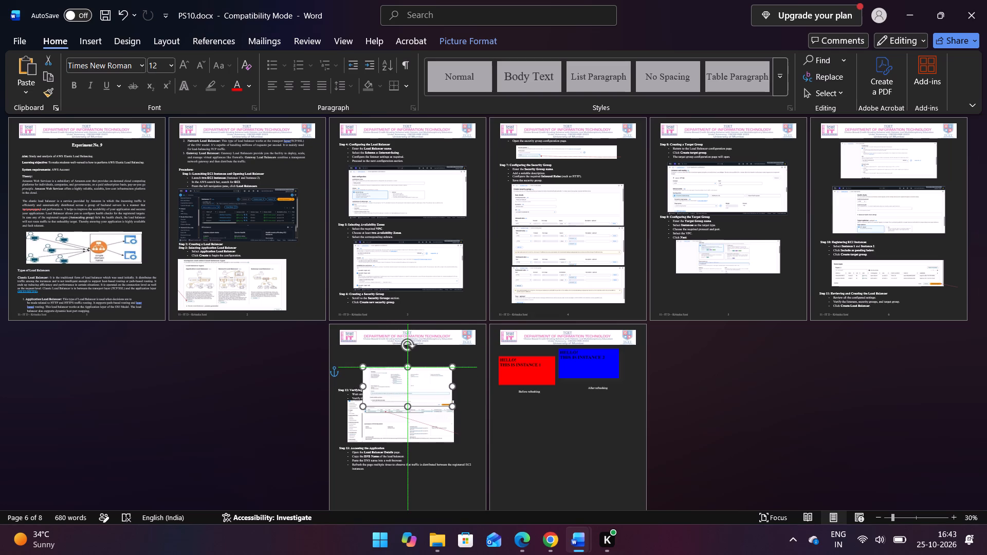
{"action": "left_click_drag", "start_coordinate": [409, 363], "coordinate": [403, 351]}
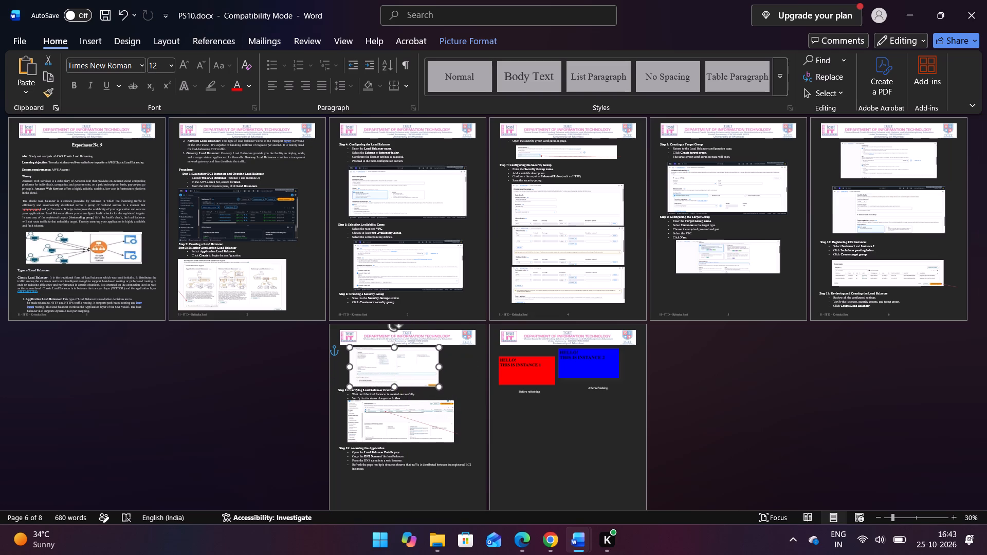
{"action": "left_click_drag", "start_coordinate": [403, 351], "coordinate": [422, 354]}
{"action": "left_click", "coordinate": [423, 484]}
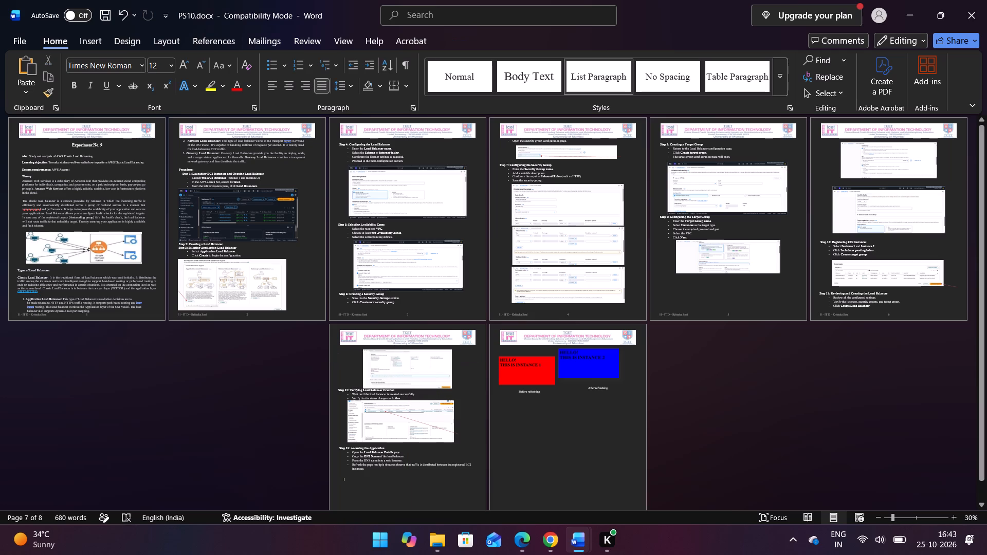
Insert a blank line before the "Verifying Load Balancer Creation" heading on page 7.
{"action": "left_click", "coordinate": [336, 389]}
{"action": "key", "text": "Return"}
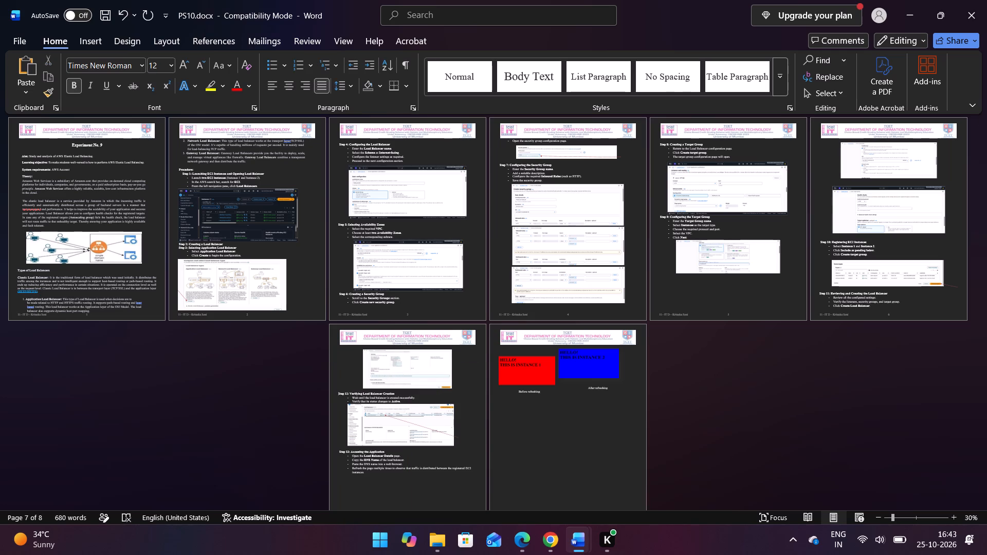
Shift the screenshot under "Verifying Load Balancer Creation" on page 7 slightly towards the horizontal centre of the page.
{"action": "scroll", "coordinate": [390, 478], "scroll_direction": "down", "scroll_amount": 3}
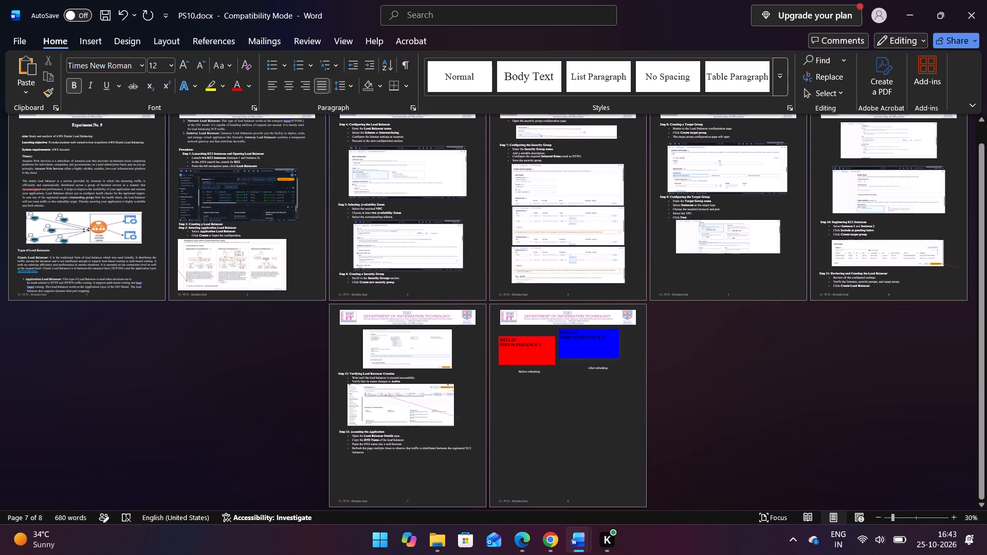
{"action": "left_click", "coordinate": [401, 406]}
{"action": "left_click", "coordinate": [401, 406]}
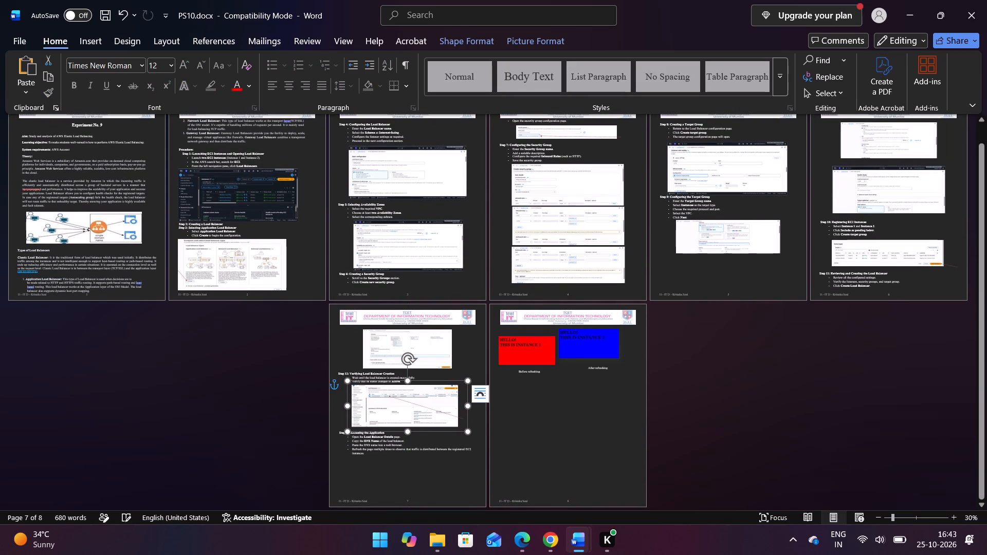
{"action": "left_click", "coordinate": [412, 487]}
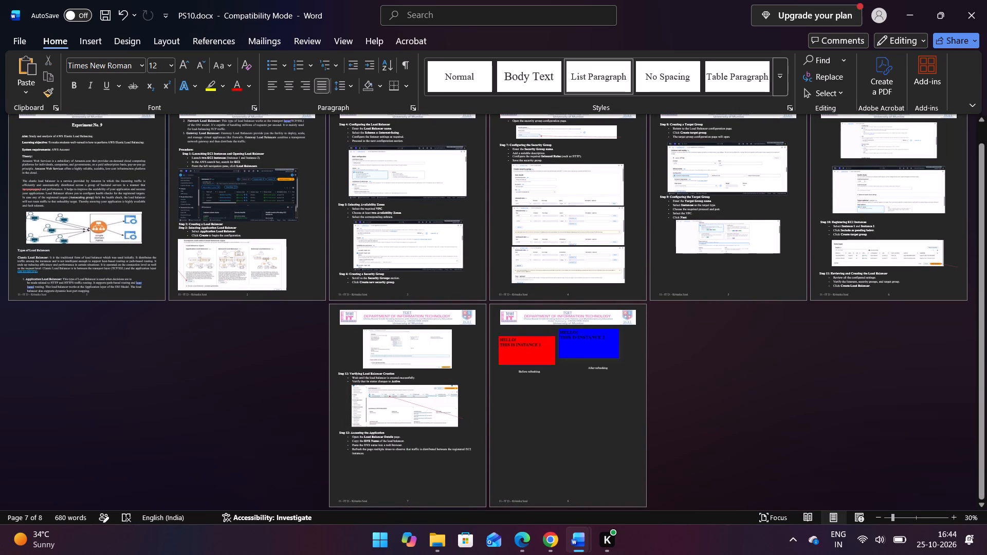
Set the red instance picture on page 8 to In Front of Text wrapping.
{"action": "left_click", "coordinate": [529, 351]}
{"action": "left_click_drag", "start_coordinate": [529, 351], "coordinate": [568, 349]}
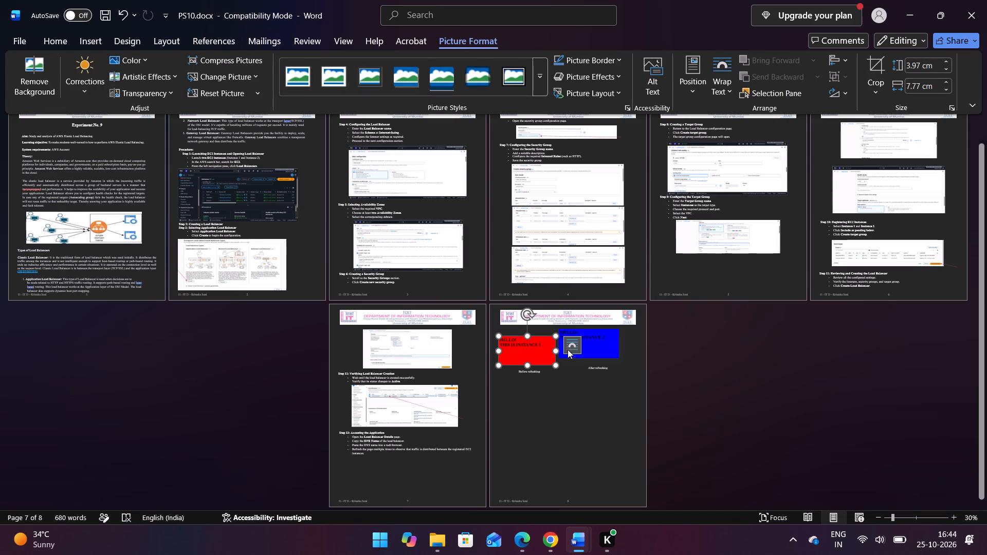
{"action": "left_click_drag", "start_coordinate": [568, 349], "coordinate": [571, 345]}
{"action": "left_click", "coordinate": [571, 345]}
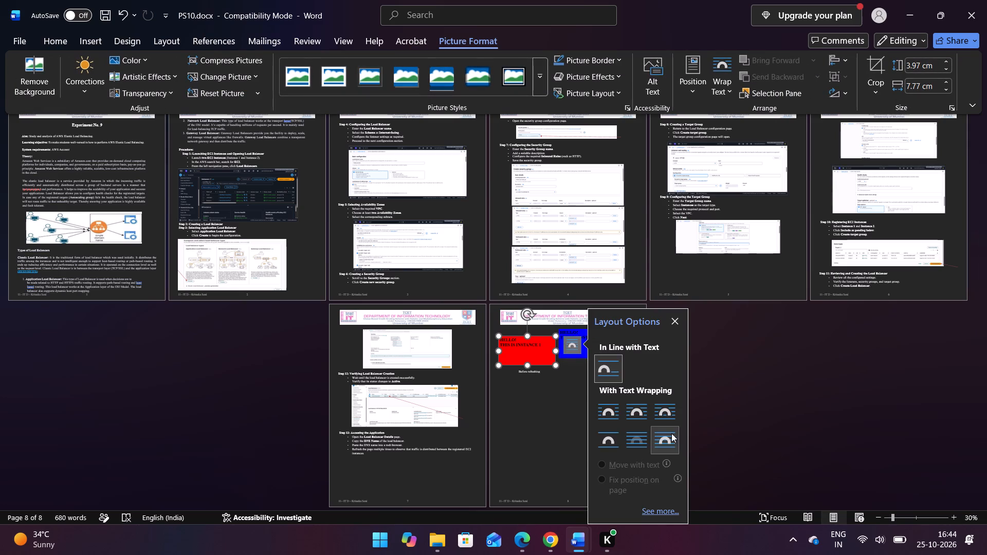
{"action": "left_click", "coordinate": [670, 433]}
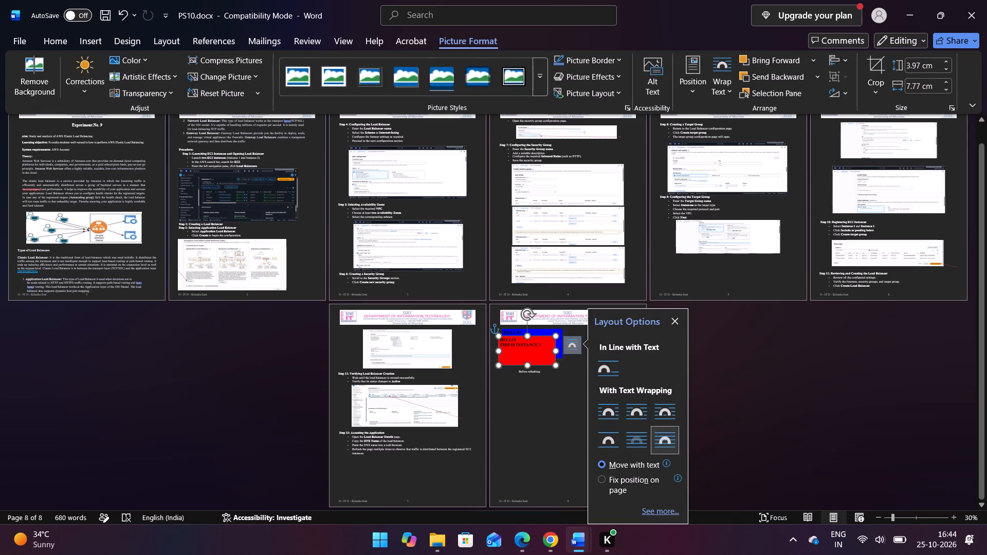
Move the red picture to page 7, beneath the "Accessing the Application" bullets near the left margin.
{"action": "left_click", "coordinate": [531, 354]}
{"action": "left_click_drag", "start_coordinate": [531, 354], "coordinate": [463, 455]}
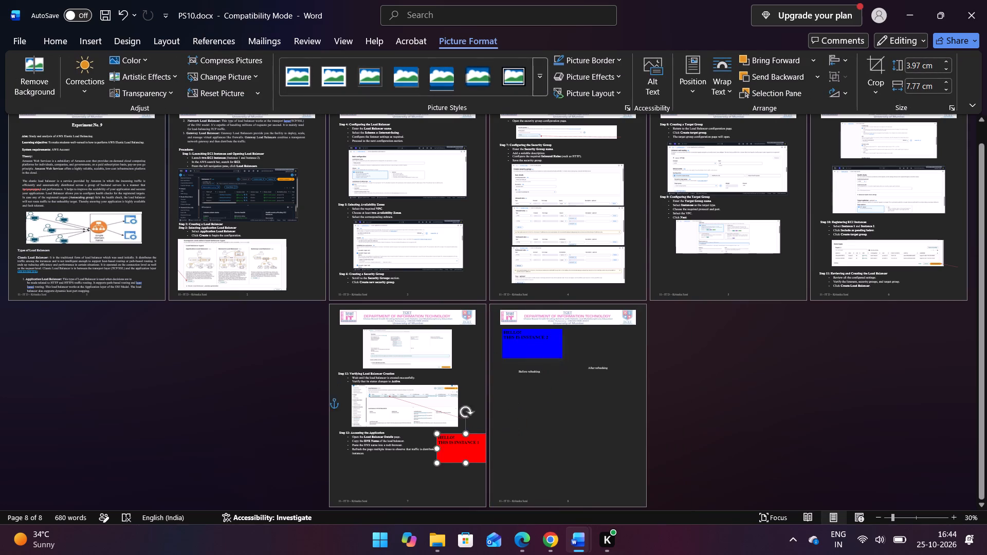
{"action": "left_click_drag", "start_coordinate": [463, 455], "coordinate": [377, 468]}
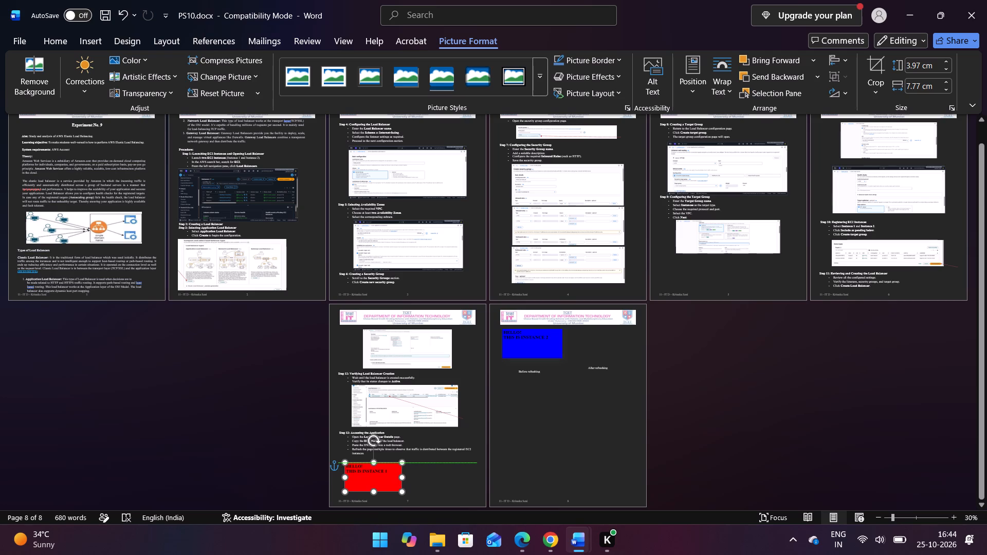
{"action": "left_click_drag", "start_coordinate": [377, 468], "coordinate": [372, 476]}
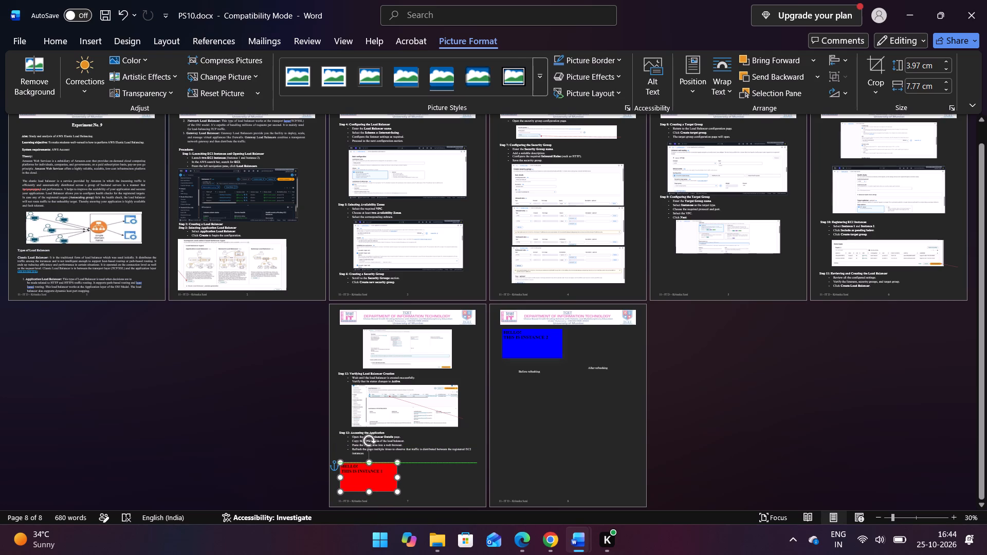
{"action": "left_click_drag", "start_coordinate": [372, 476], "coordinate": [374, 476]}
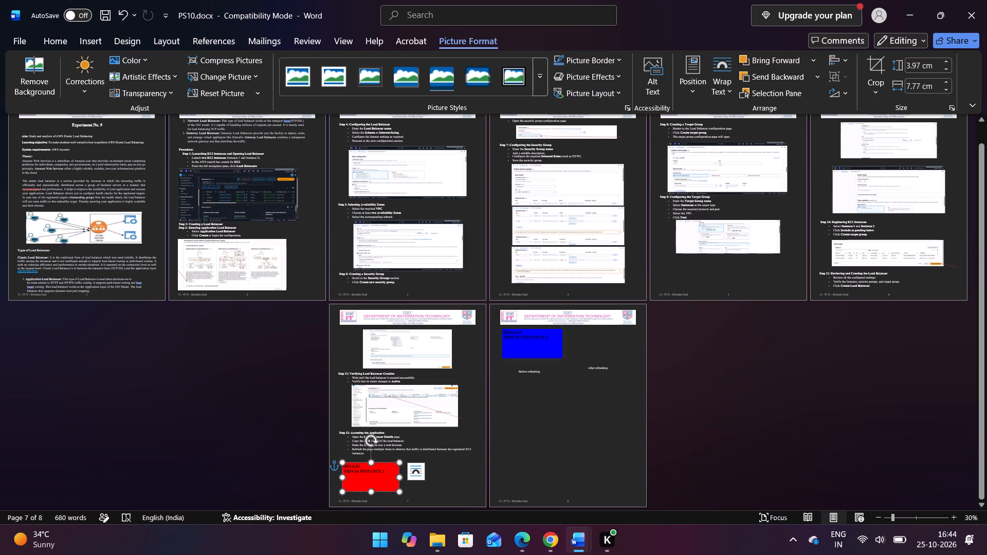
Set the blue instance picture on page 8 to In Front of Text wrapping.
{"action": "left_click", "coordinate": [547, 346]}
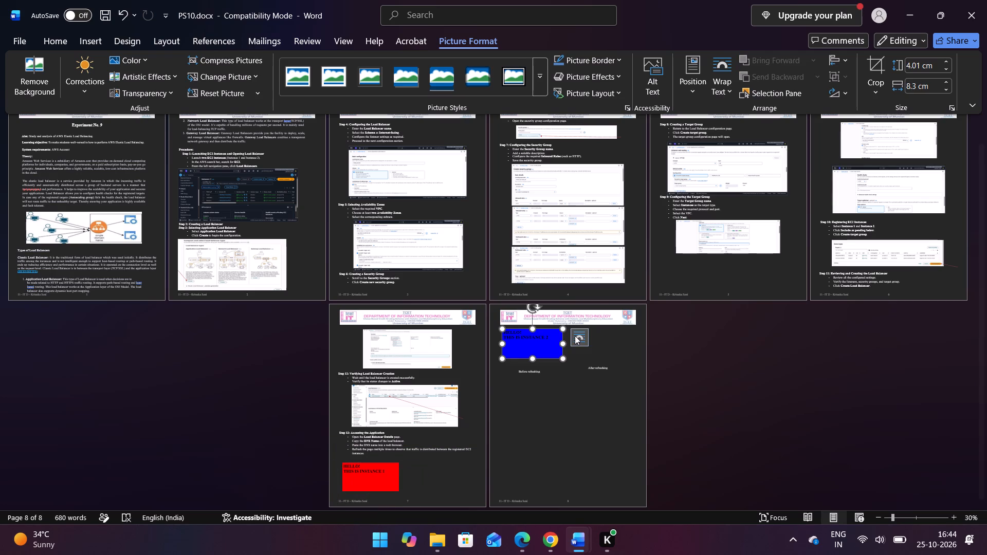
{"action": "left_click", "coordinate": [575, 336]}
{"action": "left_click", "coordinate": [677, 447]}
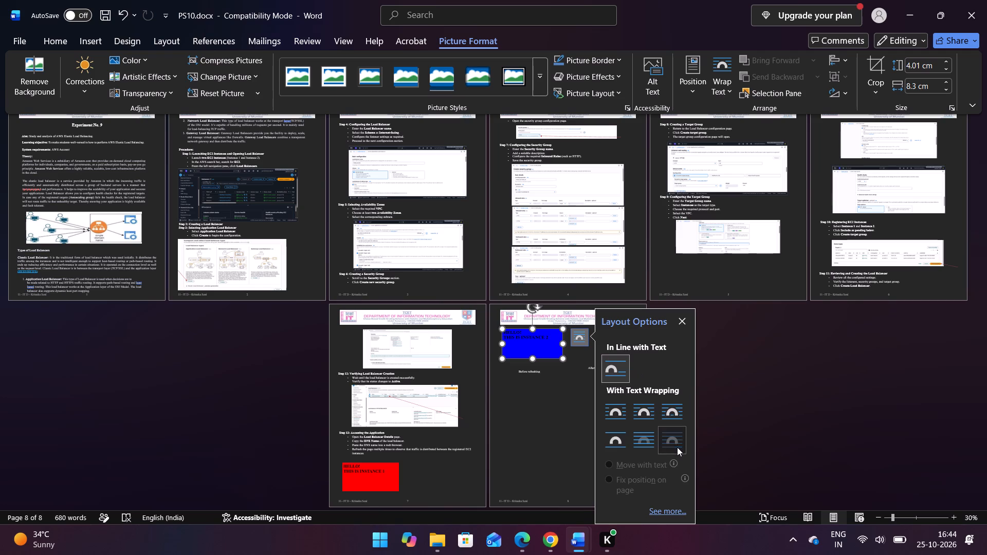
Move the blue picture beneath the "Accessing the Application" bullets on page 7, level with and to the right of the red picture.
{"action": "left_click", "coordinate": [458, 344]}
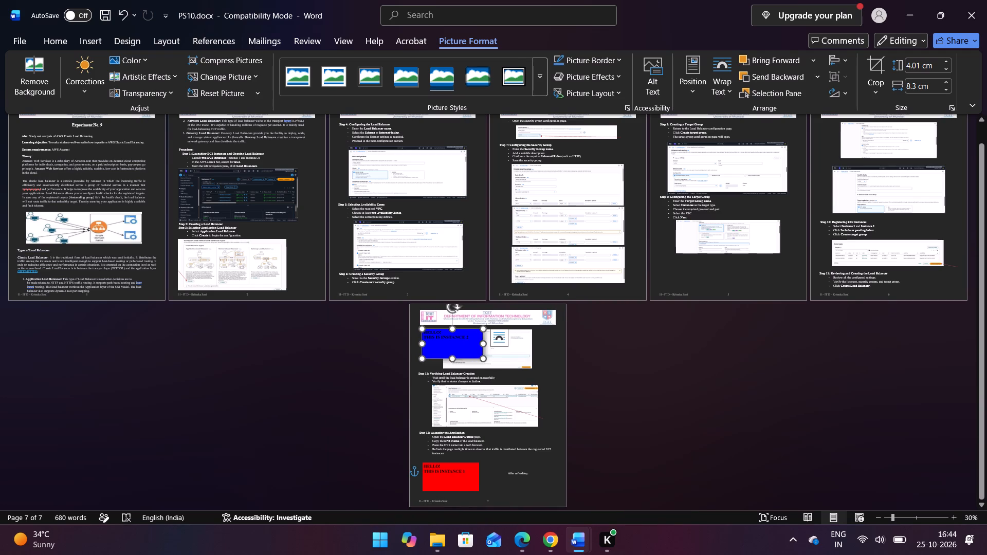
{"action": "left_click_drag", "start_coordinate": [458, 344], "coordinate": [444, 345]}
{"action": "left_click_drag", "start_coordinate": [444, 345], "coordinate": [465, 347]}
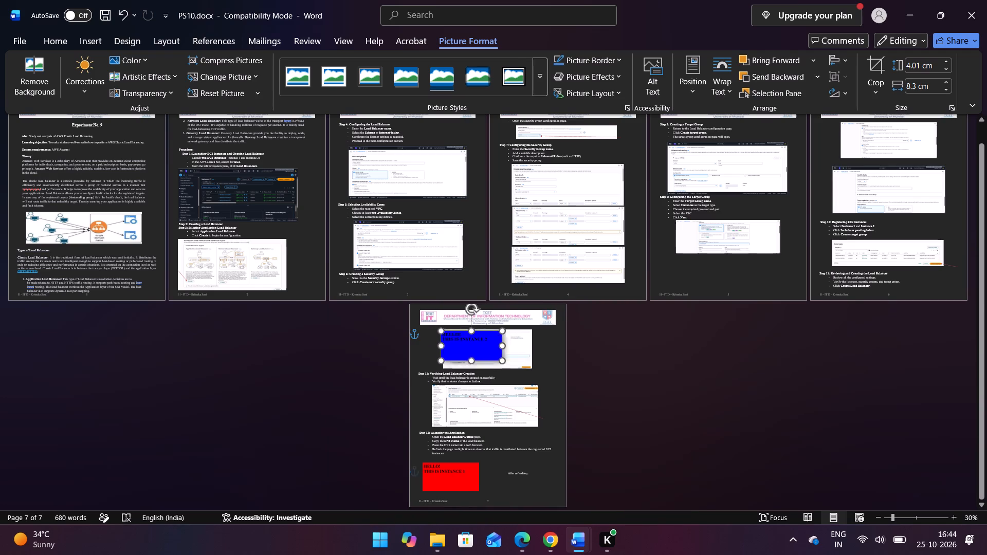
{"action": "left_click_drag", "start_coordinate": [465, 347], "coordinate": [510, 472]}
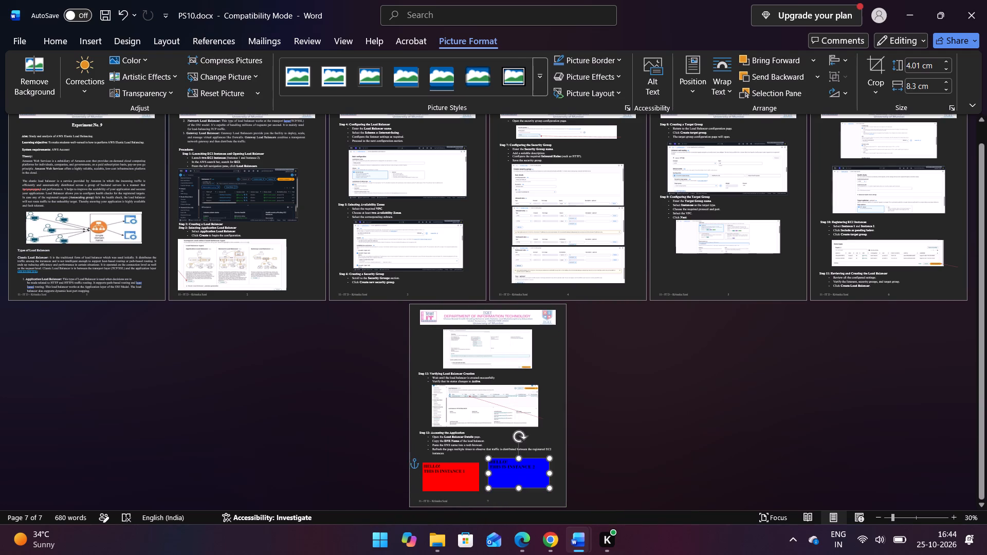
{"action": "left_click_drag", "start_coordinate": [510, 472], "coordinate": [507, 482]}
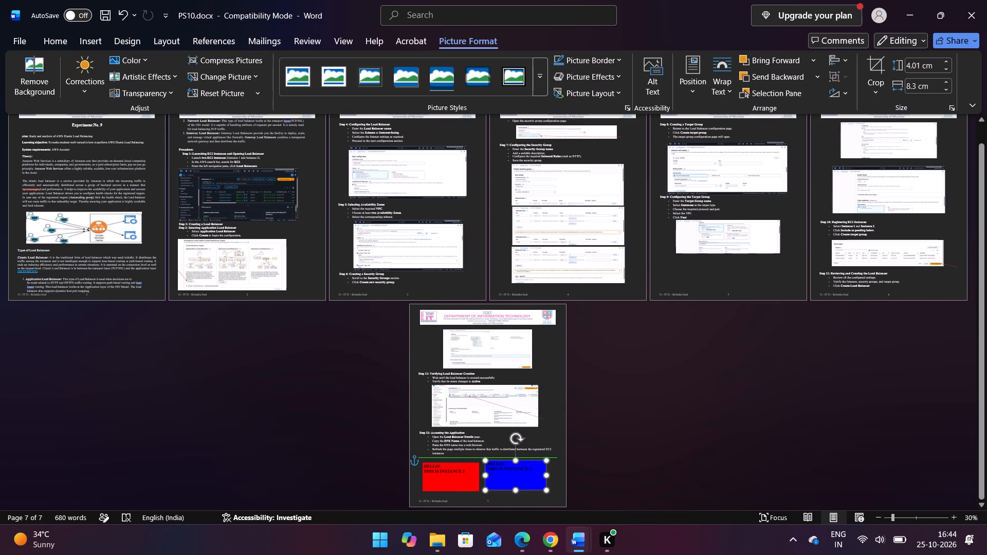
{"action": "left_click_drag", "start_coordinate": [507, 482], "coordinate": [507, 486]}
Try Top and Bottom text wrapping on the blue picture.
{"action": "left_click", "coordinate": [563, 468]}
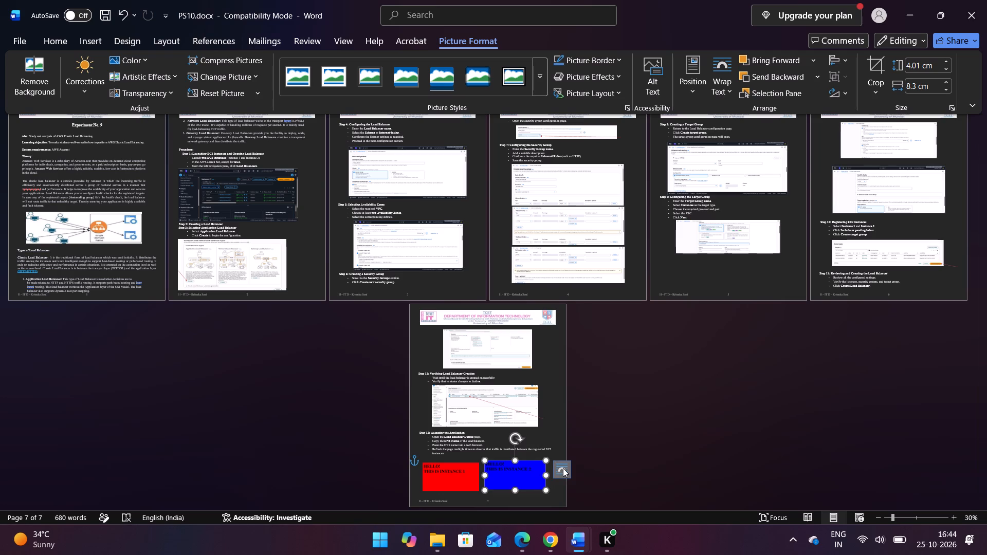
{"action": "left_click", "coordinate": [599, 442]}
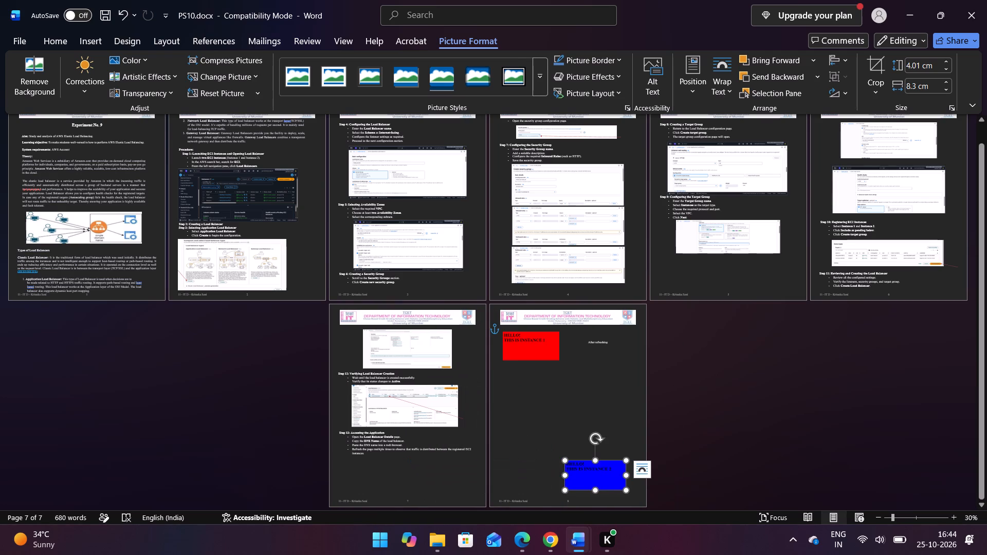
Move the blue picture from page 8 back to the foot of page 7, to the right of and slightly lower than the red picture.
{"action": "left_click_drag", "start_coordinate": [601, 477], "coordinate": [442, 470]}
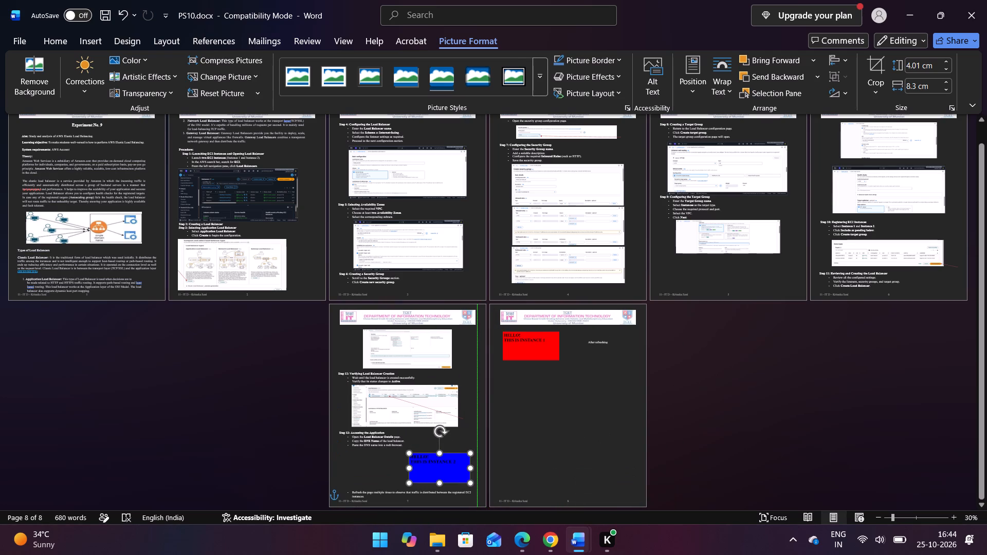
{"action": "left_click_drag", "start_coordinate": [442, 470], "coordinate": [442, 492]}
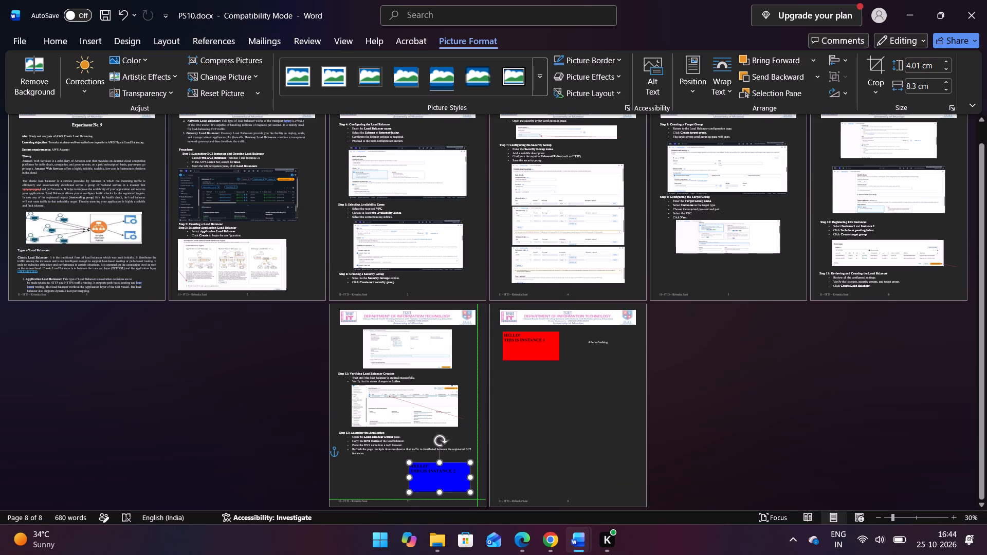
{"action": "left_click_drag", "start_coordinate": [442, 492], "coordinate": [441, 495]}
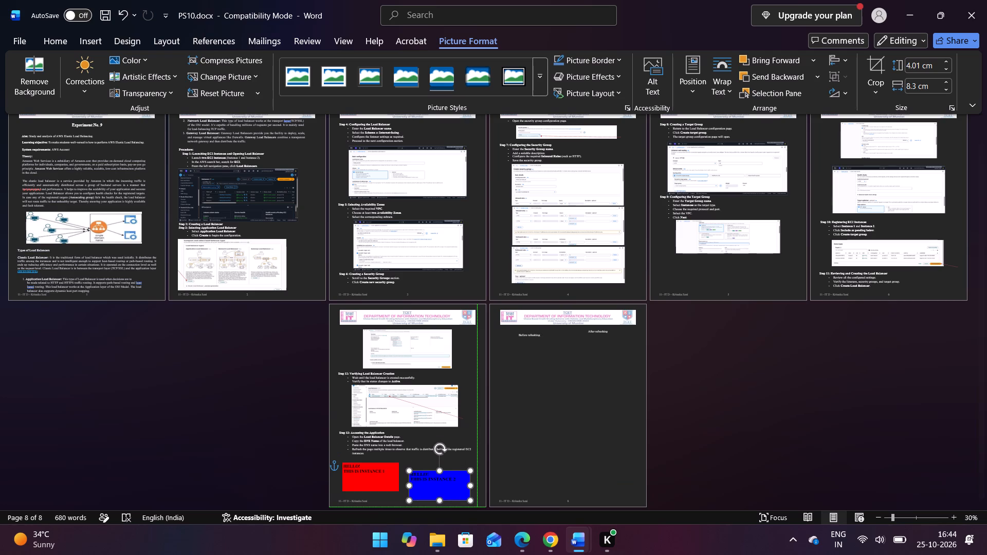
{"action": "left_click_drag", "start_coordinate": [441, 495], "coordinate": [441, 478]}
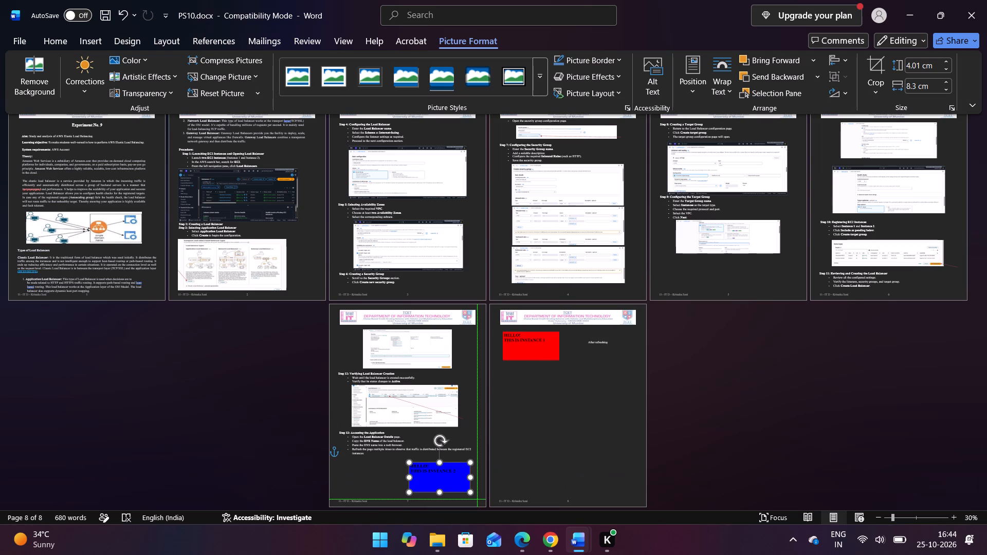
{"action": "left_click_drag", "start_coordinate": [441, 478], "coordinate": [435, 493]}
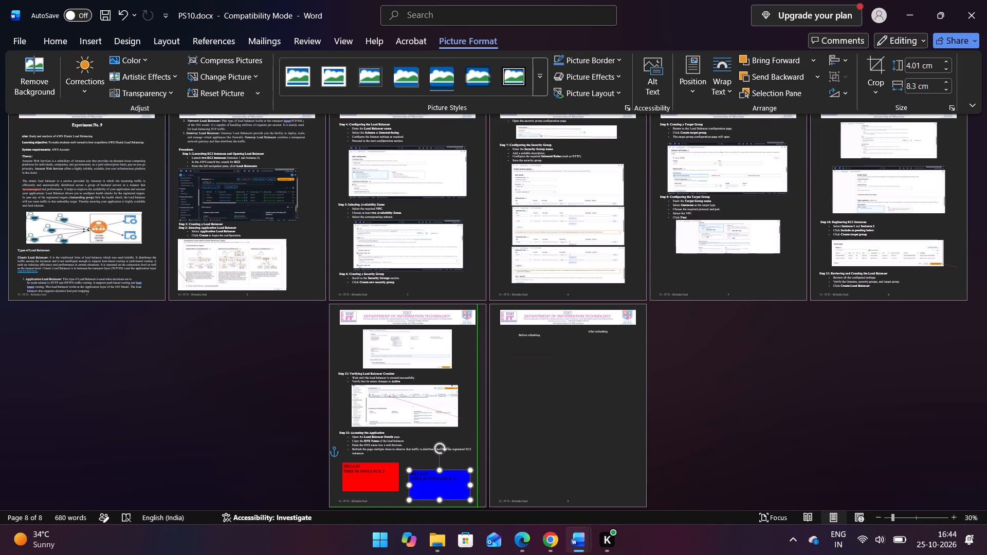
{"action": "left_click_drag", "start_coordinate": [435, 493], "coordinate": [435, 490]}
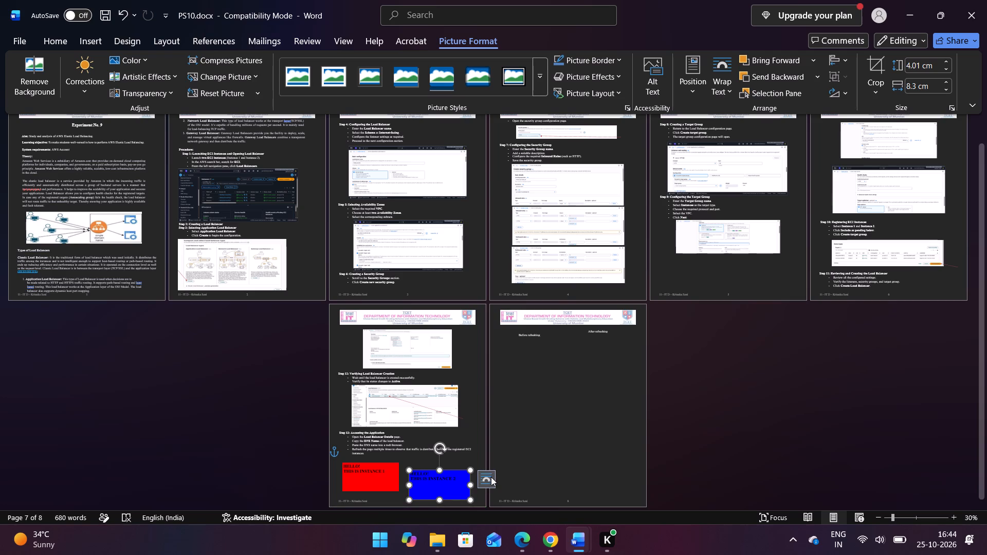
Change the blue picture's text wrapping to Through.
{"action": "left_click", "coordinate": [491, 477]}
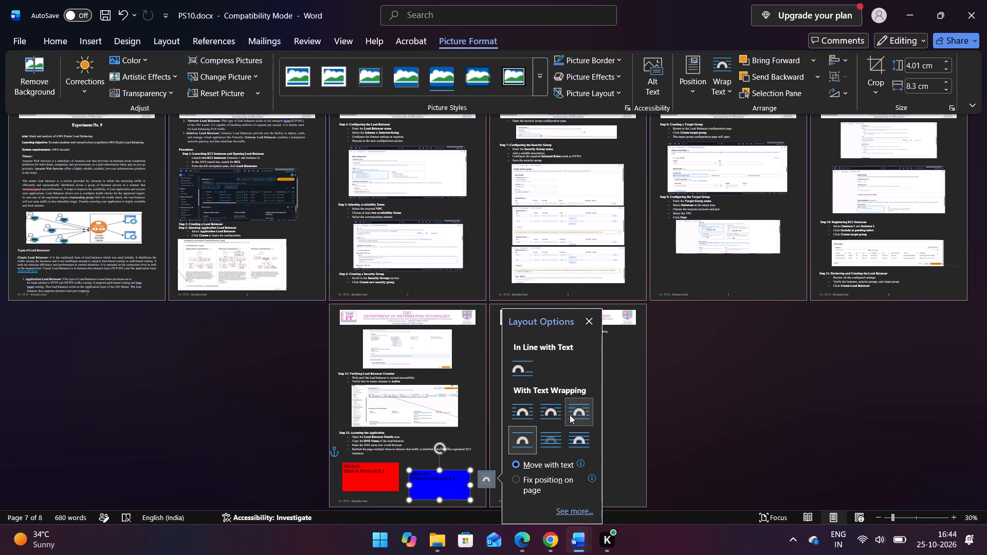
{"action": "left_click", "coordinate": [570, 415]}
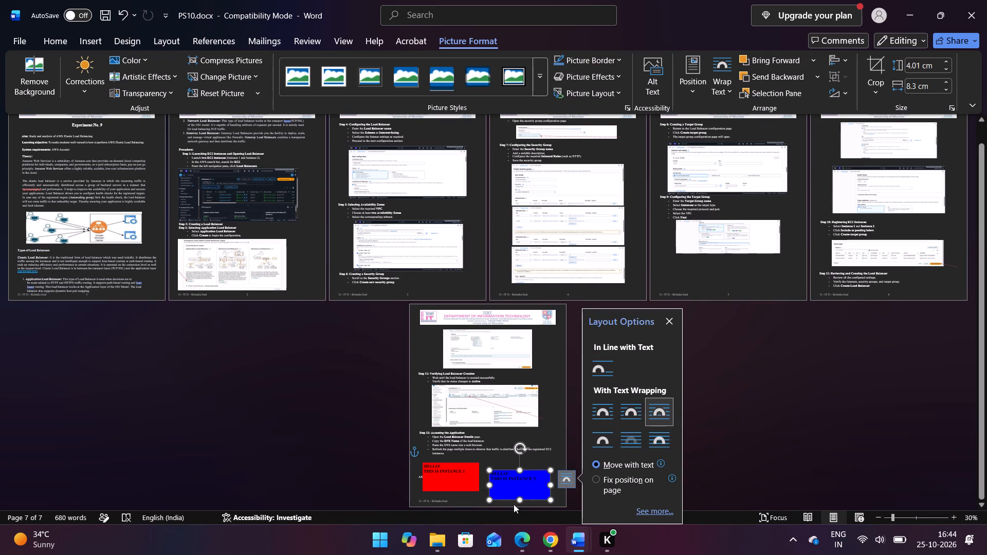
Nudge the blue picture up at the foot of page 7 until its top edge sits just below the red picture's top edge.
{"action": "left_click", "coordinate": [513, 494]}
{"action": "left_click_drag", "start_coordinate": [516, 488], "coordinate": [516, 484]}
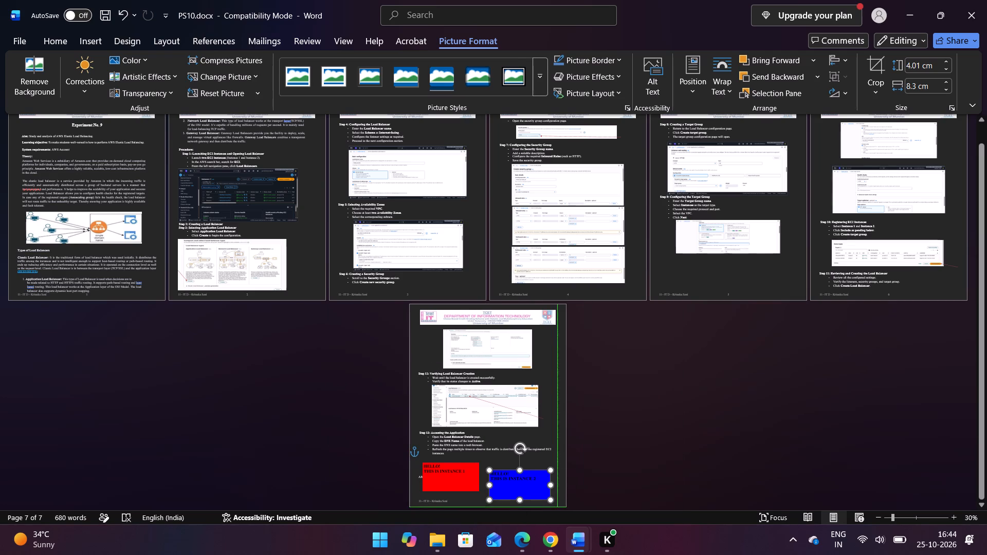
{"action": "left_click_drag", "start_coordinate": [516, 484], "coordinate": [519, 482]}
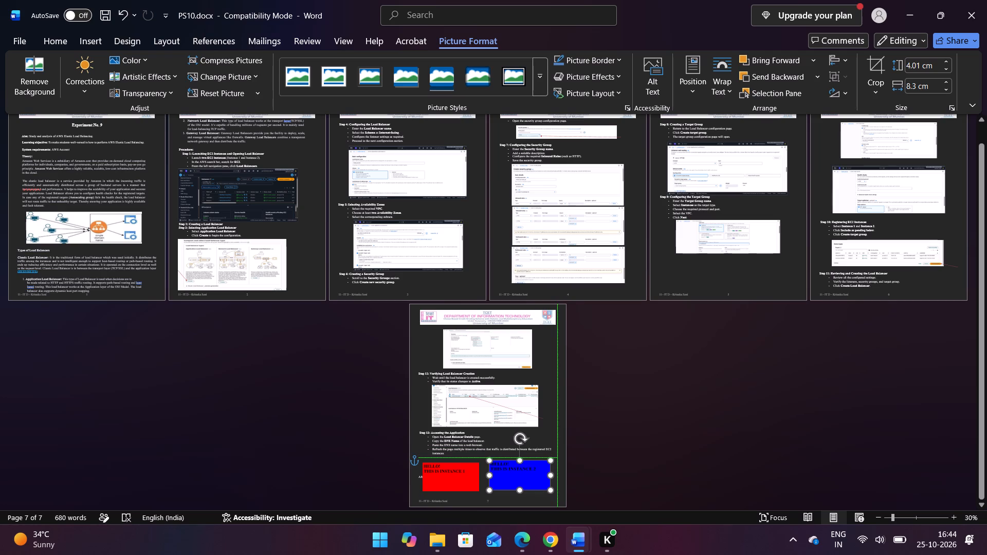
{"action": "left_click_drag", "start_coordinate": [519, 482], "coordinate": [518, 487]}
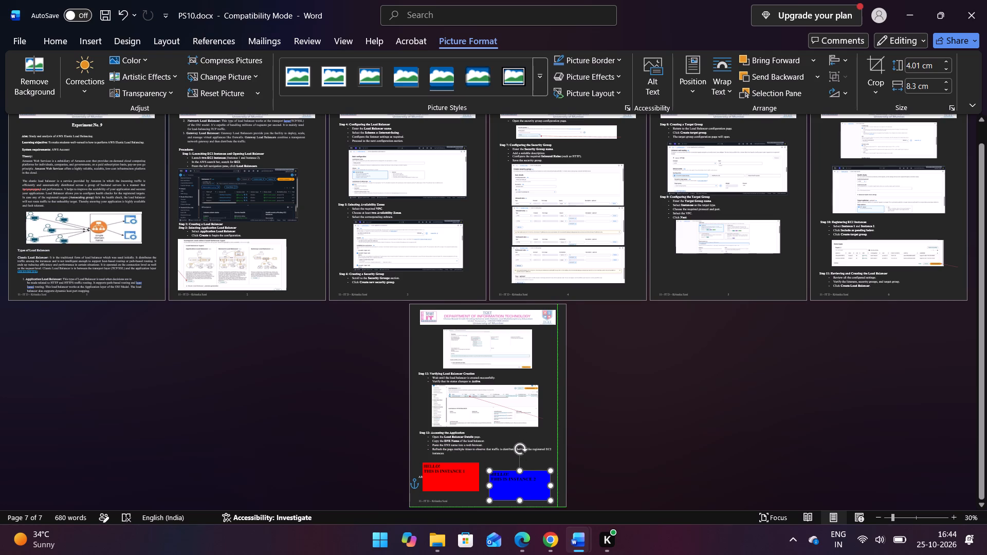
{"action": "left_click_drag", "start_coordinate": [518, 487], "coordinate": [516, 475]}
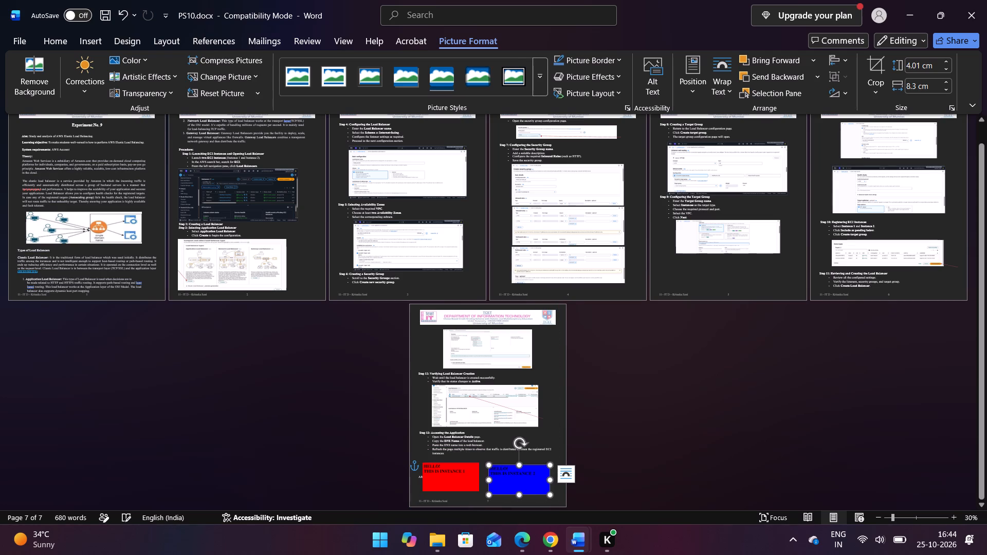
Insert six blank lines before the "After refreshing" caption on page 7 to push it beneath the red picture.
{"action": "scroll", "coordinate": [491, 446], "scroll_direction": "up", "scroll_amount": 8, "text": "ctrl"}
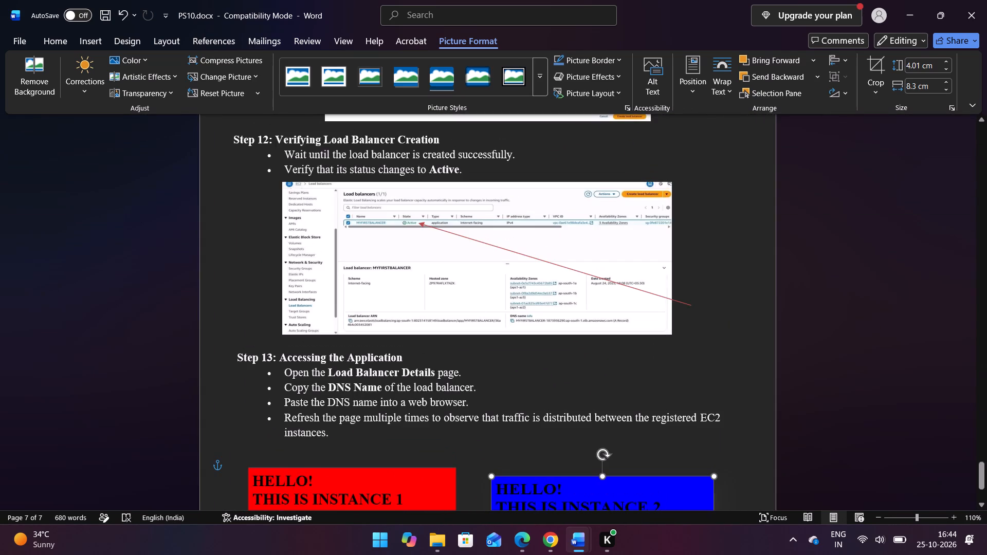
{"action": "scroll", "coordinate": [491, 446], "scroll_direction": "down", "scroll_amount": 5}
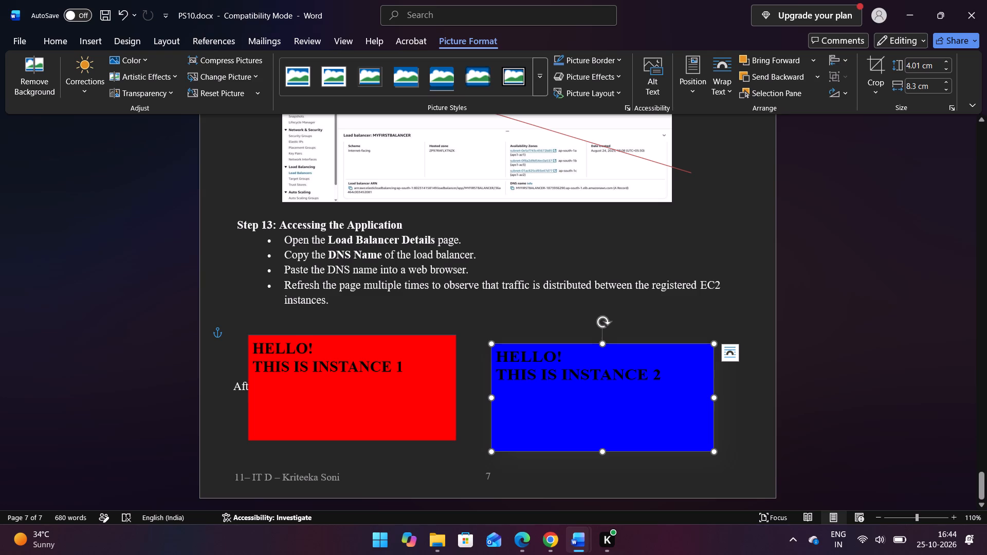
{"action": "left_click", "coordinate": [234, 384]}
{"action": "key", "text": "Return"}
{"action": "key", "text": "Return"}
{"action": "key", "text": "Return"}
{"action": "key", "text": "Return"}
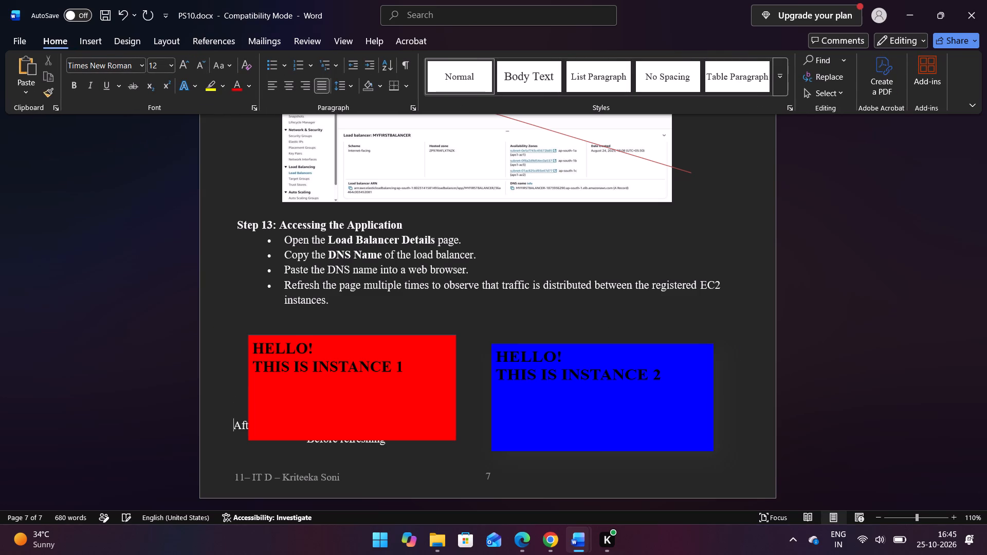
{"action": "key", "text": "Return"}
{"action": "key", "text": "Return"}
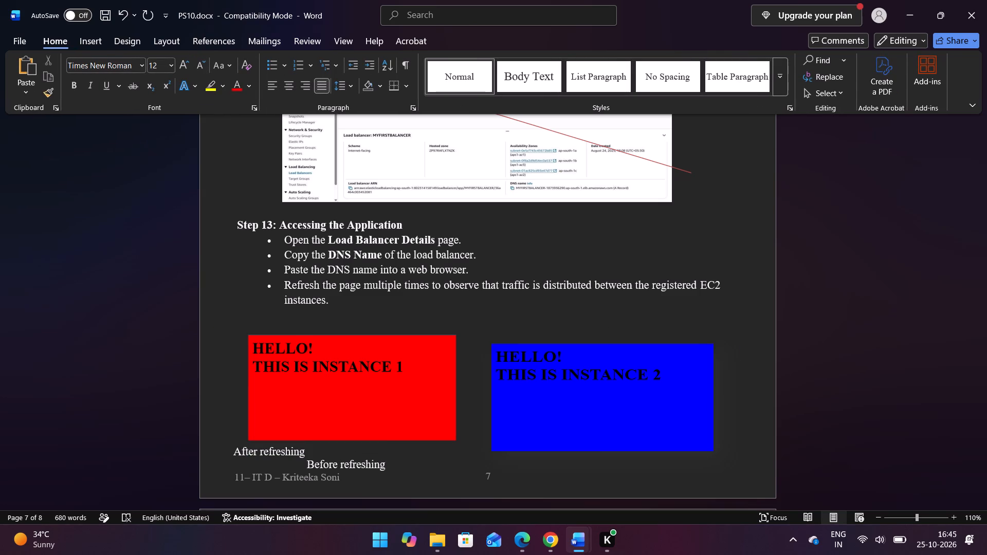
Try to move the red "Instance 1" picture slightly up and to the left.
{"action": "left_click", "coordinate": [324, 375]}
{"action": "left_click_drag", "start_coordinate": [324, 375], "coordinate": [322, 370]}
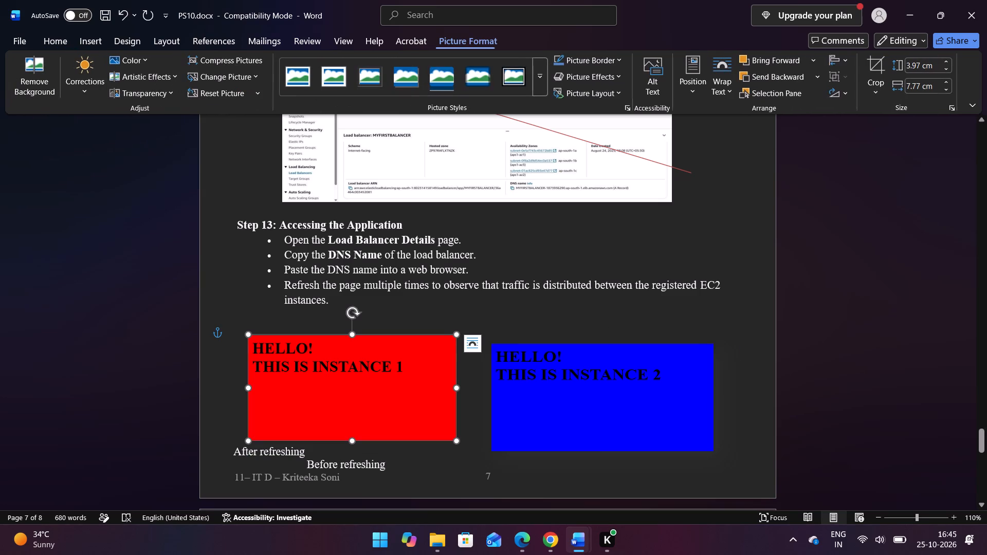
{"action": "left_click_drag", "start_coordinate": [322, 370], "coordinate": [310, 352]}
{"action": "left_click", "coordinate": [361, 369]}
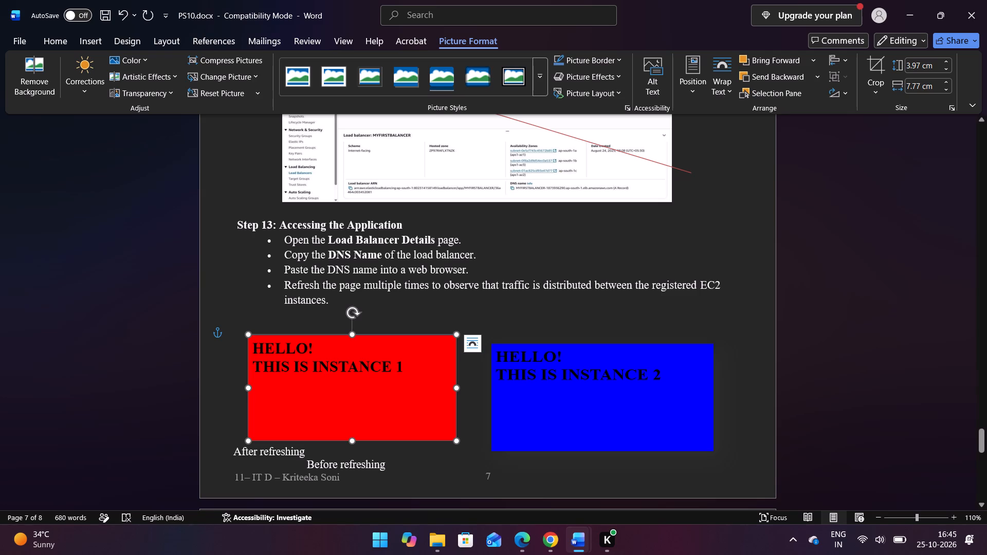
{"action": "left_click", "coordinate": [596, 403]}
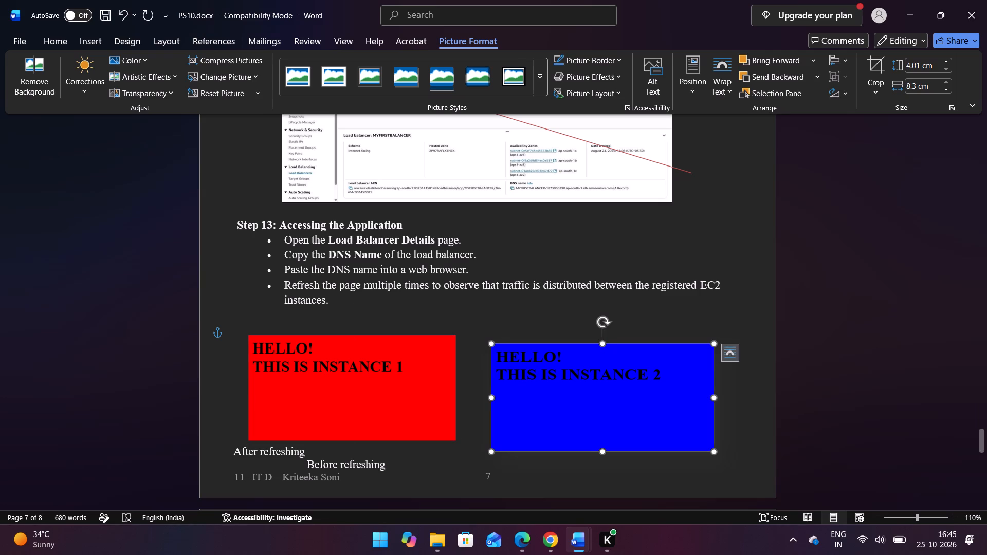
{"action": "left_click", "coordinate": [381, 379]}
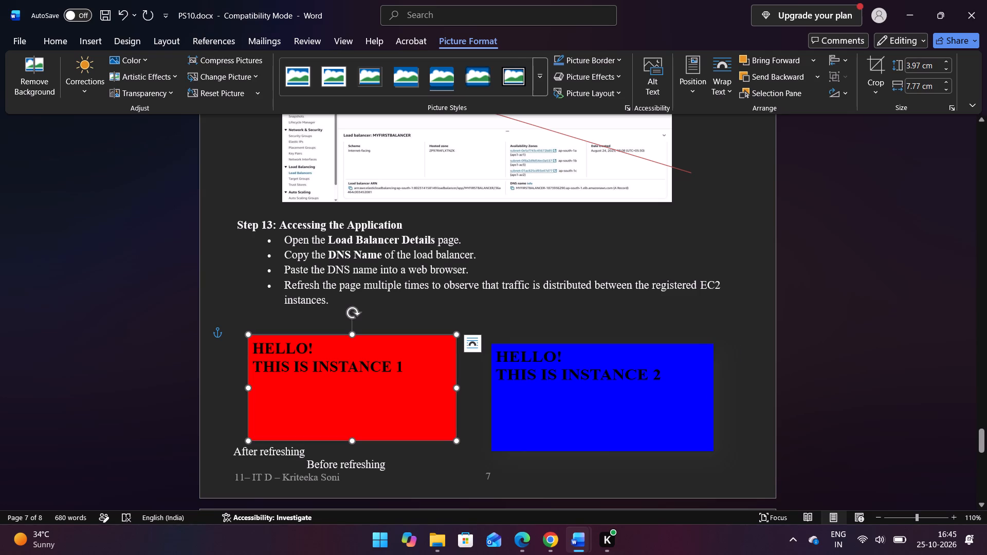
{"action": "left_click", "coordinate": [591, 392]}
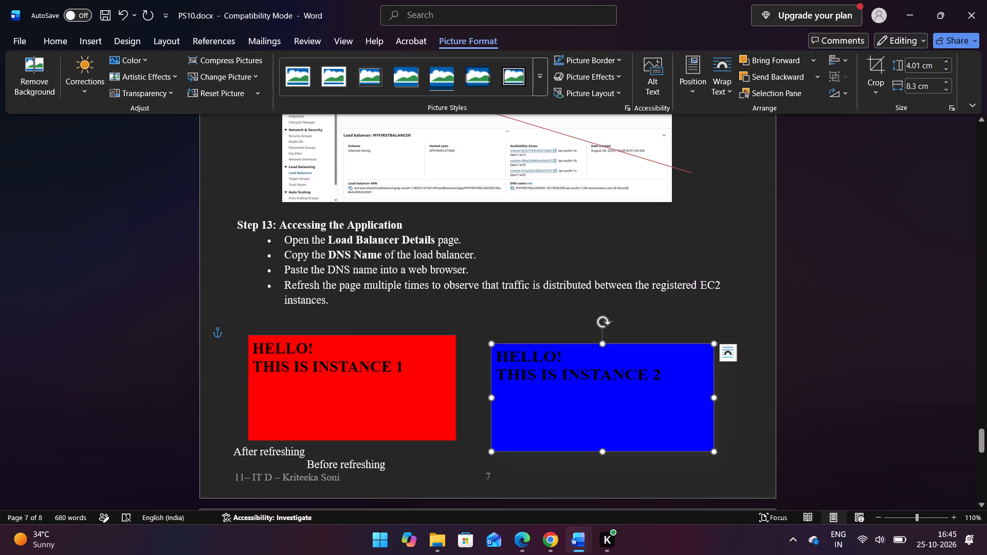
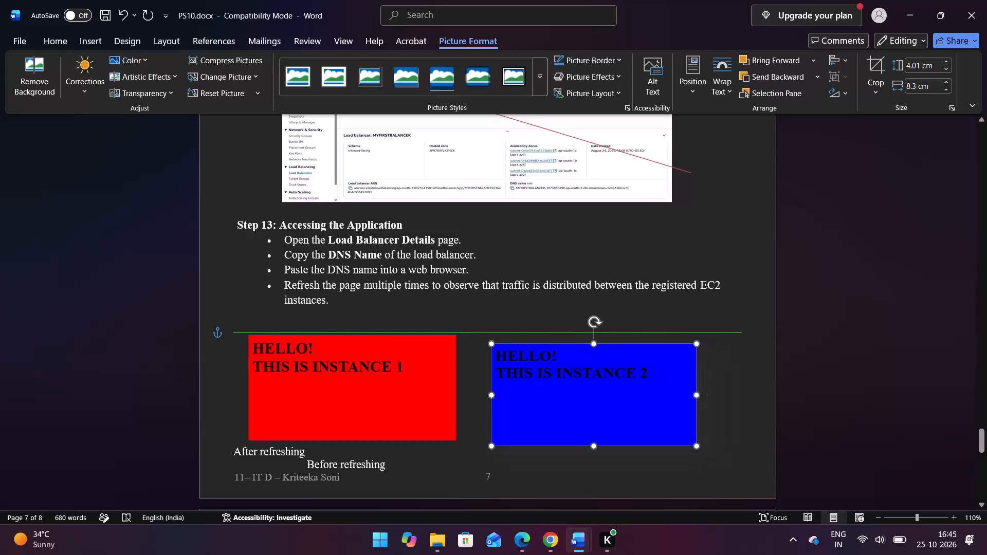
Move the red "Instance 1" picture up and right, directly below Step 13's last bullet and roughly aligned with the bullet text.
{"action": "left_click", "coordinate": [330, 383]}
{"action": "left_click_drag", "start_coordinate": [330, 383], "coordinate": [338, 388]}
{"action": "left_click_drag", "start_coordinate": [338, 388], "coordinate": [337, 384]}
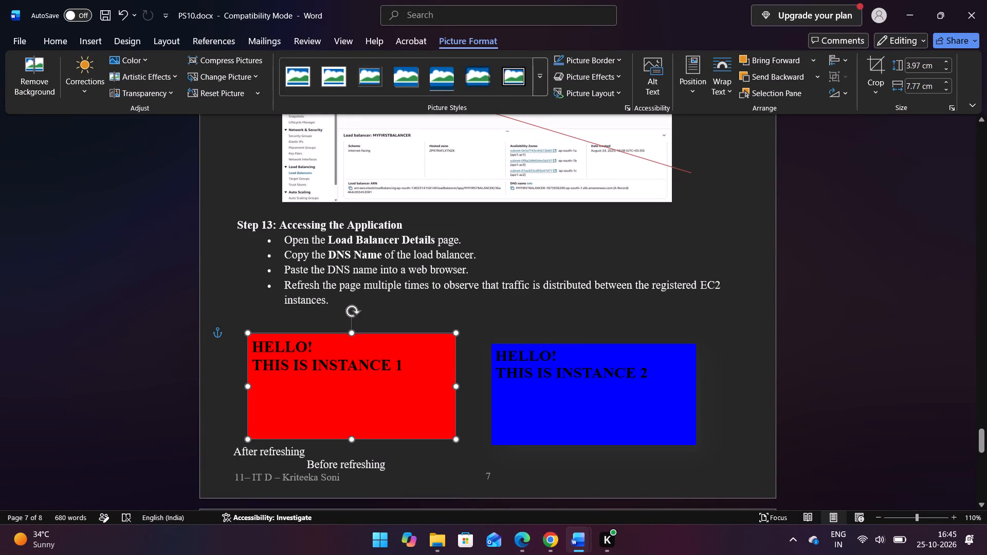
{"action": "left_click_drag", "start_coordinate": [337, 384], "coordinate": [333, 366]}
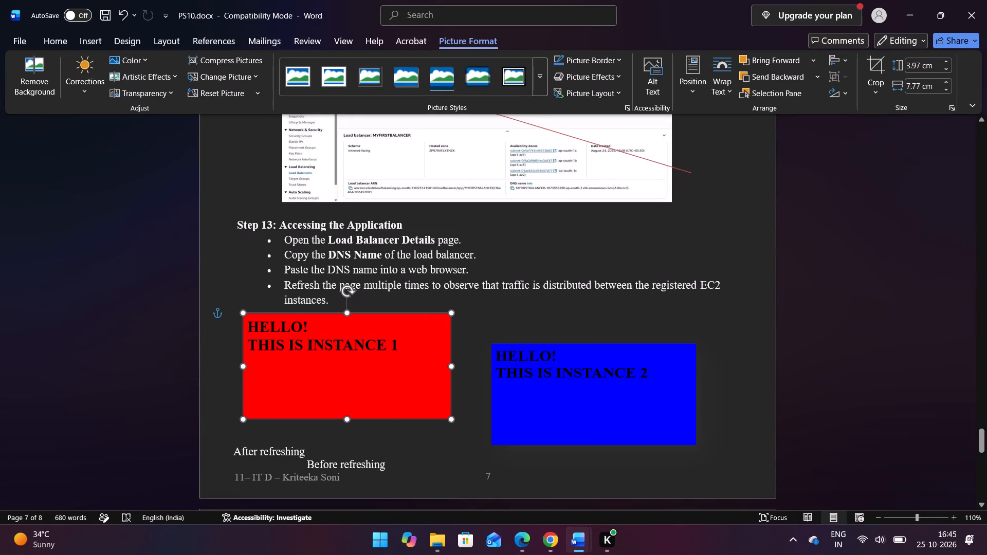
{"action": "left_click_drag", "start_coordinate": [333, 366], "coordinate": [369, 364]}
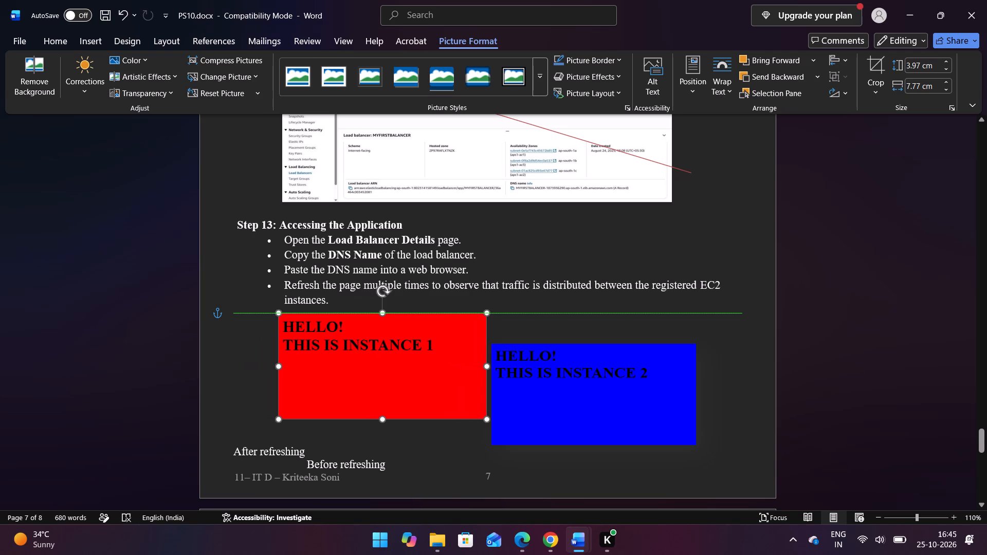
{"action": "left_click_drag", "start_coordinate": [369, 364], "coordinate": [372, 362]}
Move the blue "Instance 2" picture up beside the red picture, nearly level with its top edge and separated by a narrow gap.
{"action": "left_click", "coordinate": [556, 391]}
{"action": "left_click_drag", "start_coordinate": [556, 391], "coordinate": [586, 379]}
{"action": "left_click_drag", "start_coordinate": [586, 379], "coordinate": [649, 334]}
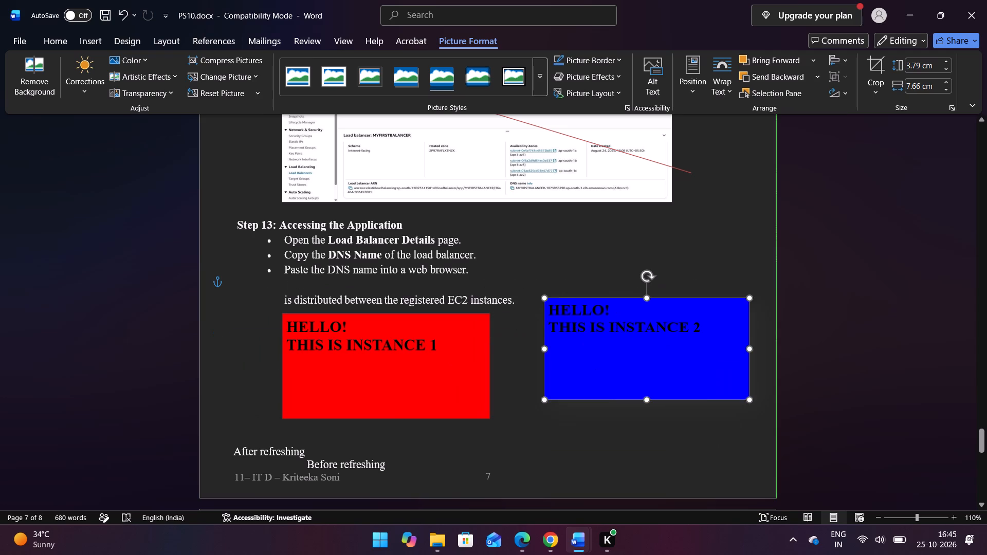
{"action": "left_click_drag", "start_coordinate": [649, 334], "coordinate": [587, 352]}
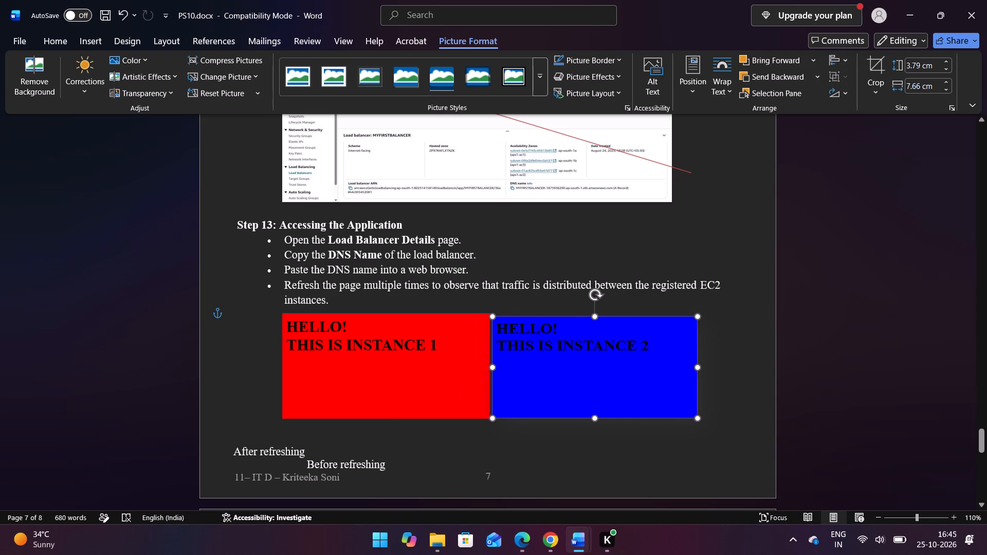
{"action": "left_click_drag", "start_coordinate": [587, 352], "coordinate": [593, 351]}
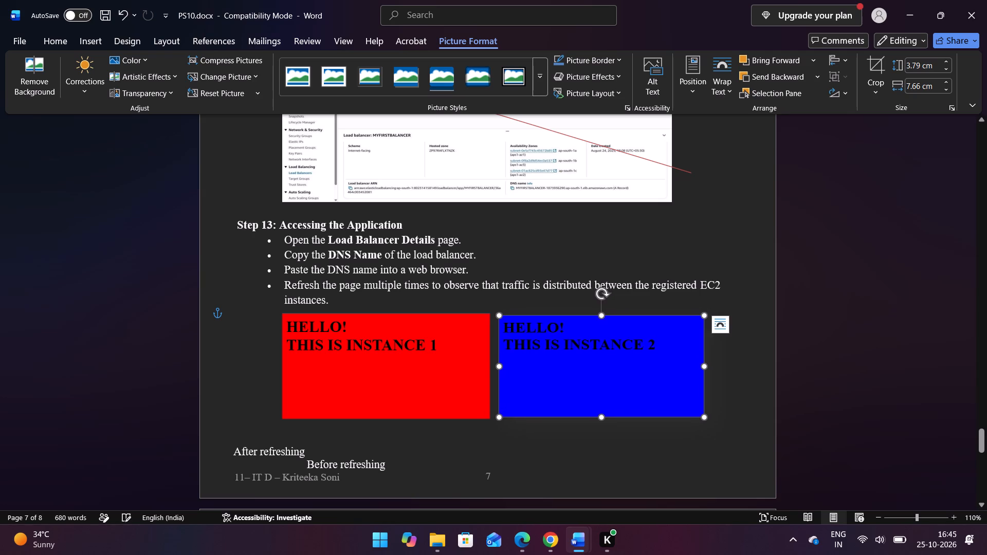
Delete two blank lines above the "After refreshing" caption to bring it directly beneath the red picture.
{"action": "left_click", "coordinate": [231, 453]}
{"action": "key", "text": "BackSpace"}
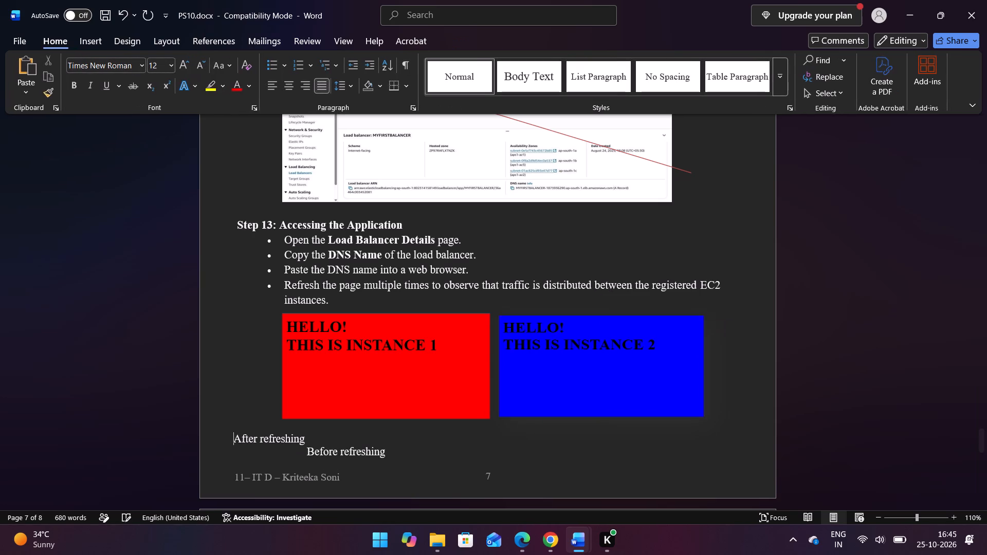
{"action": "key", "text": "BackSpace"}
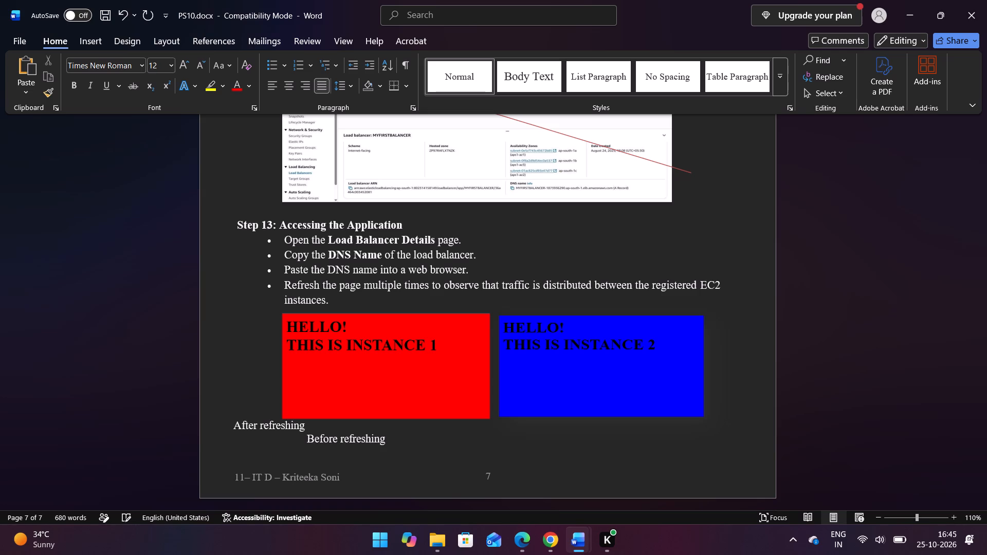
Indent the "After refreshing" caption with spaces until it sits roughly centred under the red picture.
{"action": "key", "text": "space"}
{"action": "key", "text": "space"}
{"action": "key", "text": "space"}
{"action": "key", "text": "space"}
{"action": "key", "text": "space"}
{"action": "key", "text": "space"}
{"action": "key", "text": "space"}
{"action": "key", "text": "space"}
{"action": "key", "text": "space"}
{"action": "key", "text": "space"}
{"action": "key", "text": "space"}
{"action": "key", "text": "space"}
{"action": "key", "text": "space"}
{"action": "key", "text": "space"}
{"action": "key", "text": "space"}
{"action": "key", "text": "space"}
{"action": "key", "text": "space"}
{"action": "key", "text": "space"}
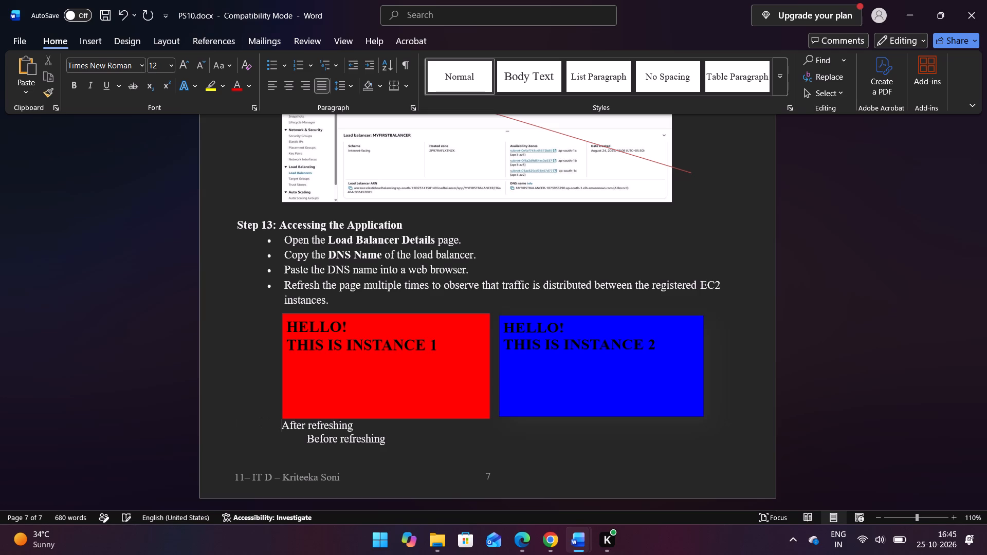
{"action": "key", "text": "space"}
{"action": "key", "text": "space"}
{"action": "key", "text": "space"}
{"action": "key", "text": "space"}
{"action": "key", "text": "space"}
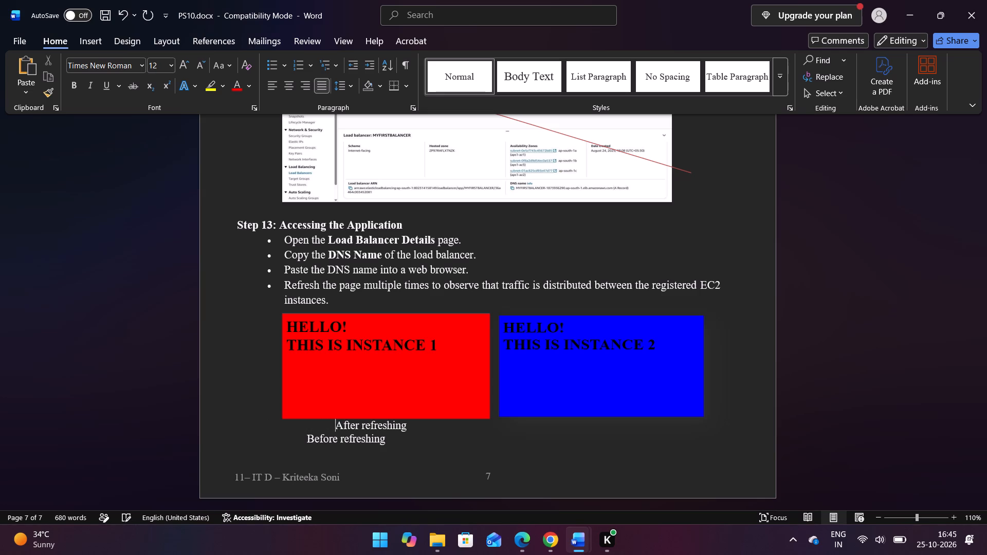
Join the "Before refreshing" caption onto the end of the "After refreshing" line, restoring any caption letters removed along the way.
{"action": "left_click", "coordinate": [306, 439]}
{"action": "key", "text": "BackSpace"}
{"action": "key", "text": "BackSpace"}
{"action": "key", "text": "BackSpace"}
{"action": "key", "text": "BackSpace"}
{"action": "key", "text": "BackSpace"}
{"action": "key", "text": "BackSpace"}
{"action": "key", "text": "BackSpace"}
{"action": "key", "text": "BackSpace"}
{"action": "key", "text": "BackSpace"}
{"action": "key", "text": "BackSpace"}
{"action": "key", "text": "BackSpace"}
{"action": "key", "text": "BackSpace"}
{"action": "key", "text": "BackSpace"}
{"action": "key", "text": "BackSpace"}
{"action": "key", "text": "BackSpace"}
{"action": "key", "text": "BackSpace"}
{"action": "key", "text": "BackSpace"}
{"action": "key", "text": "BackSpace"}
{"action": "key", "text": "BackSpace"}
{"action": "key", "text": "BackSpace"}
{"action": "key", "text": "BackSpace"}
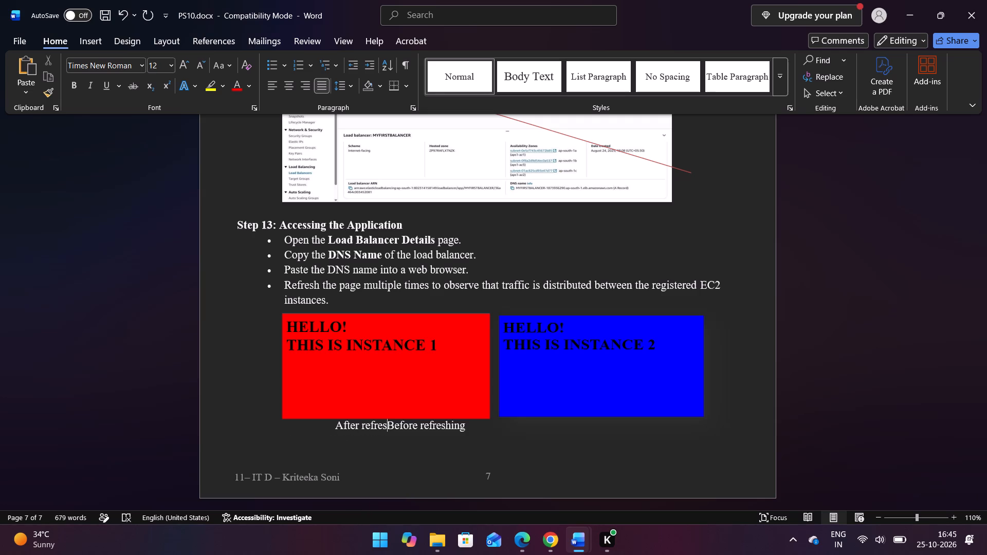
{"action": "key", "text": "ctrl+z"}
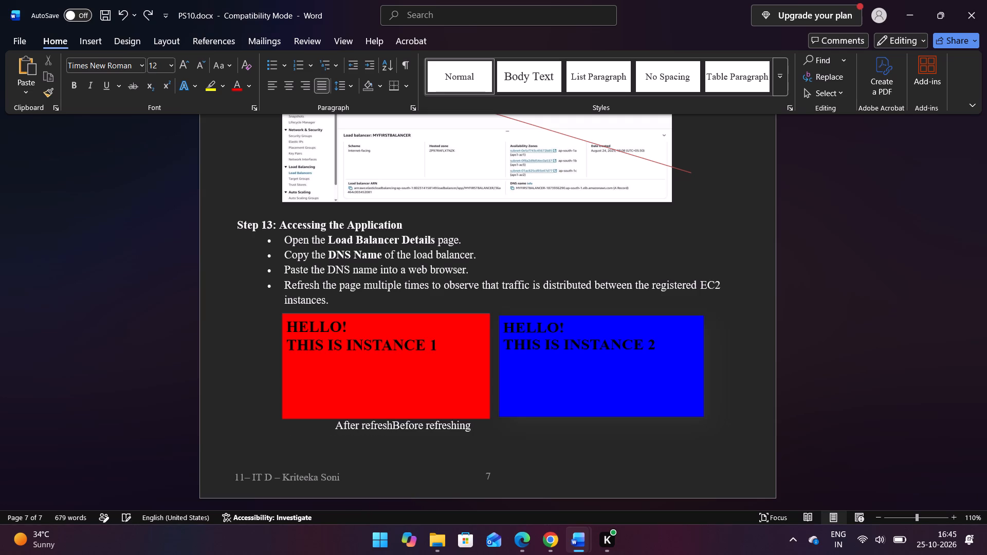
{"action": "key", "text": "ctrl+z"}
{"action": "key", "text": "ctrl+z"}
{"action": "key", "text": "ctrl+z"}
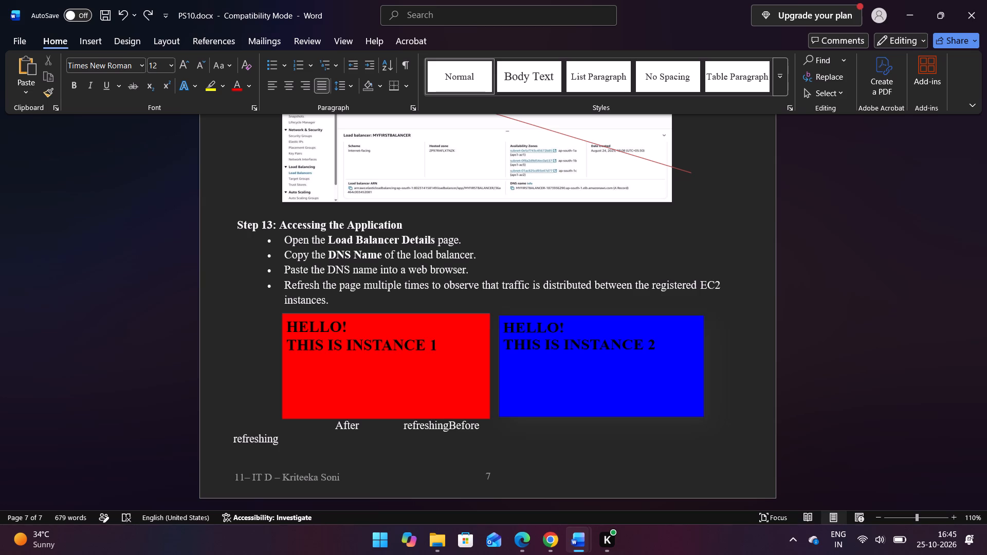
{"action": "key", "text": "ctrl+y"}
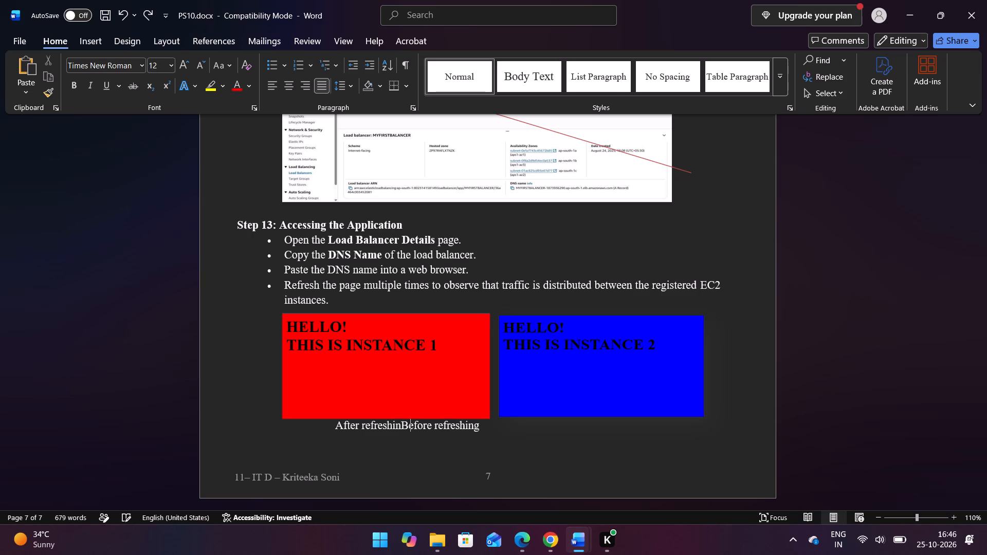
{"action": "key", "text": "g"}
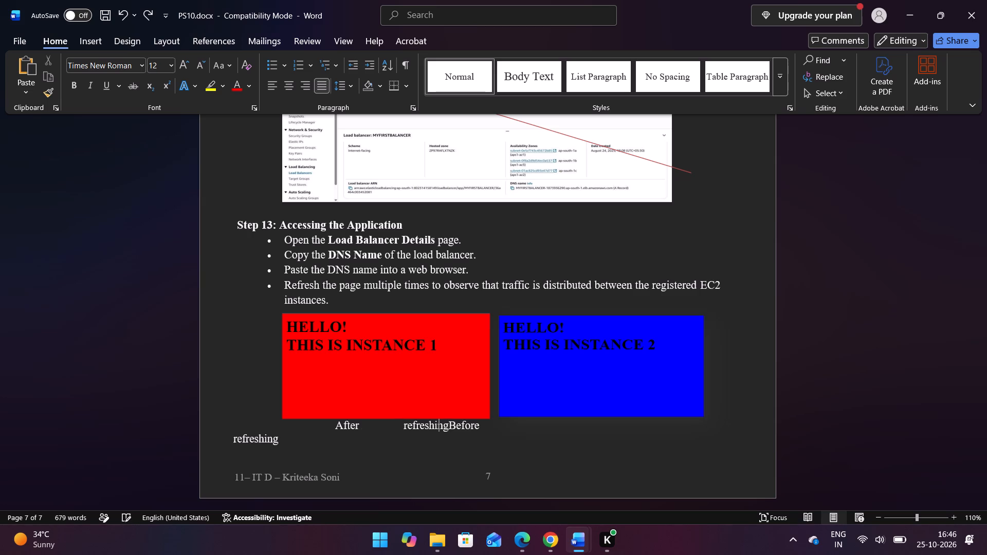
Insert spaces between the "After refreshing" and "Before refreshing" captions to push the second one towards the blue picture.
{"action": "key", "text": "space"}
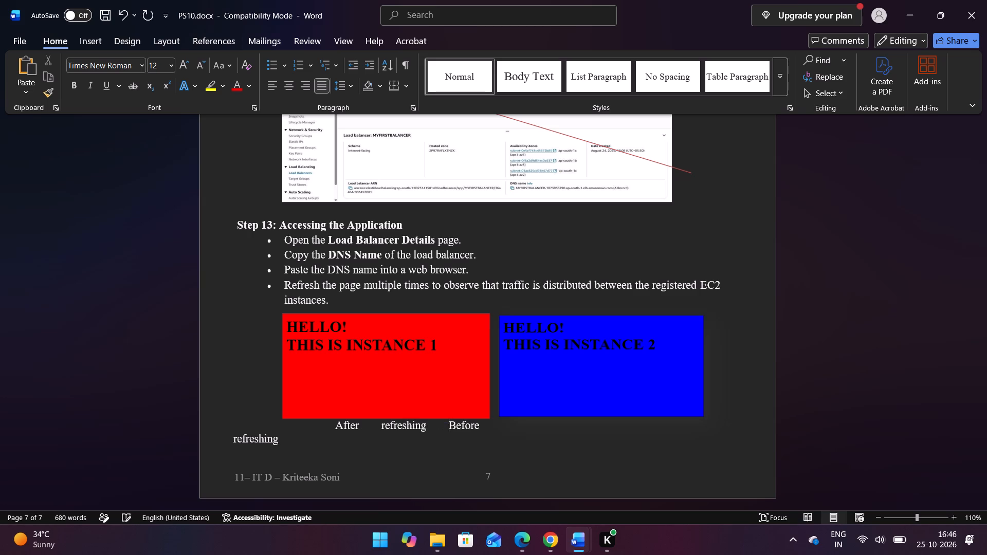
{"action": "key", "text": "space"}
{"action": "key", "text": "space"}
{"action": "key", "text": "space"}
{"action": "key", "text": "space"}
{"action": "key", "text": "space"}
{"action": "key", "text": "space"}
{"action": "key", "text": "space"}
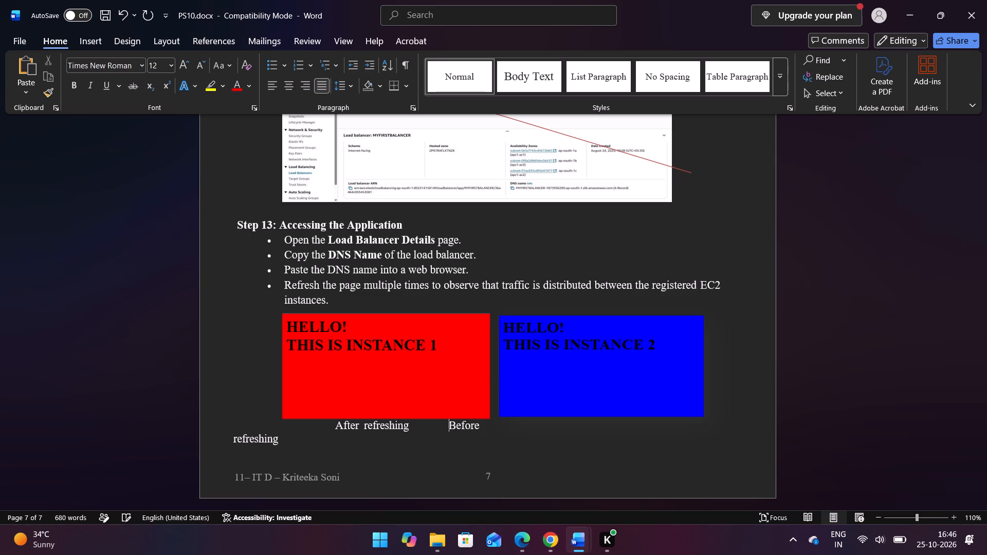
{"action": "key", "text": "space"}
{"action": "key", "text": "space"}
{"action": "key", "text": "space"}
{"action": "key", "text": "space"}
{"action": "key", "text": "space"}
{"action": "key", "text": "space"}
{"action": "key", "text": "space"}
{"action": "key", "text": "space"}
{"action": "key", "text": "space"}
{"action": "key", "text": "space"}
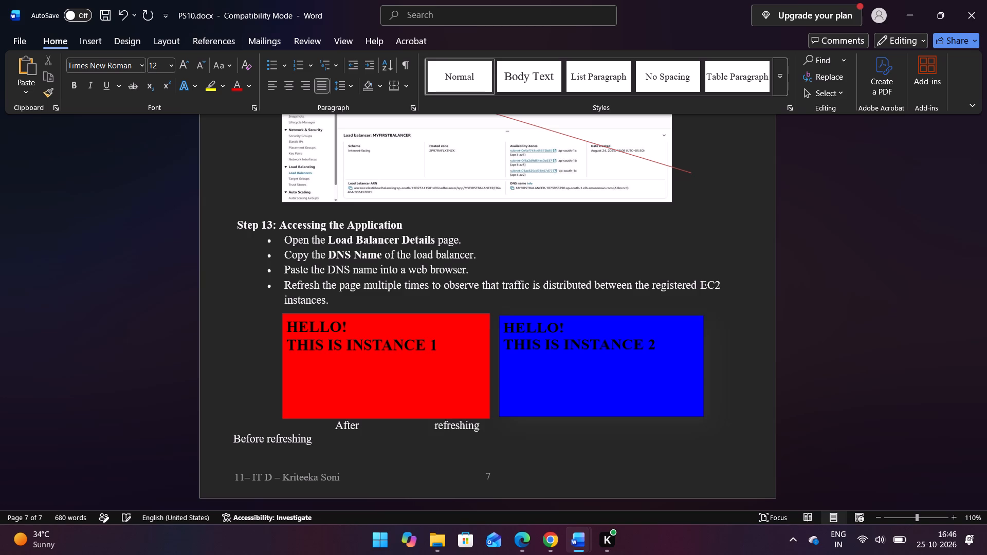
Delete the spaces between the captions and the "After refreshing" text, leaving "Before refreshing" indented under the red picture.
{"action": "key", "text": "BackSpace"}
{"action": "key", "text": "BackSpace"}
{"action": "key", "text": "BackSpace"}
{"action": "key", "text": "BackSpace"}
{"action": "key", "text": "BackSpace"}
{"action": "key", "text": "BackSpace"}
{"action": "key", "text": "BackSpace"}
{"action": "key", "text": "BackSpace"}
{"action": "key", "text": "BackSpace"}
{"action": "key", "text": "BackSpace"}
{"action": "key", "text": "BackSpace"}
{"action": "key", "text": "BackSpace"}
{"action": "key", "text": "BackSpace"}
{"action": "key", "text": "BackSpace"}
{"action": "key", "text": "BackSpace"}
{"action": "key", "text": "BackSpace"}
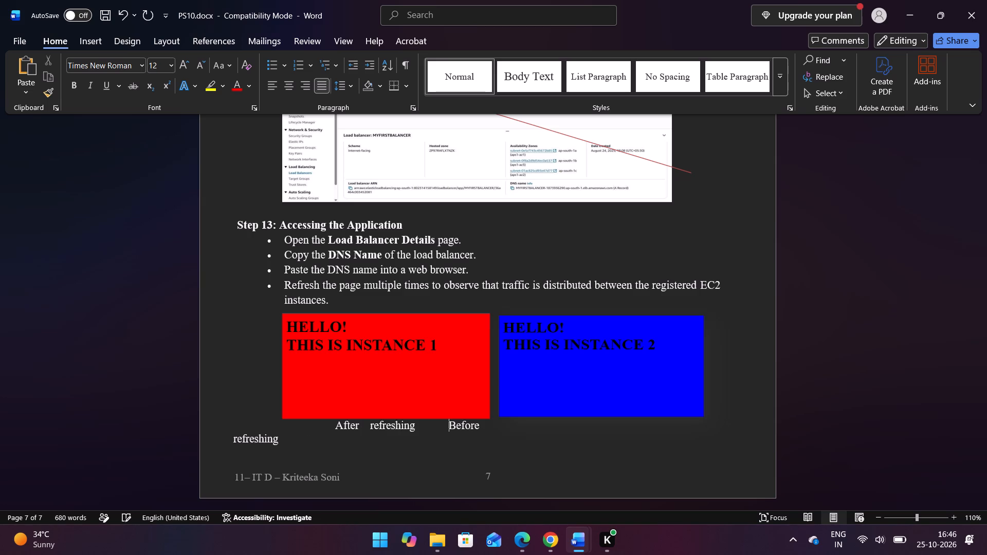
{"action": "key", "text": "BackSpace"}
{"action": "key", "text": "BackSpace"}
{"action": "key", "text": "BackSpace"}
{"action": "key", "text": "BackSpace"}
{"action": "key", "text": "BackSpace"}
{"action": "key", "text": "BackSpace"}
{"action": "key", "text": "BackSpace"}
{"action": "key", "text": "BackSpace"}
{"action": "key", "text": "BackSpace"}
{"action": "key", "text": "BackSpace"}
{"action": "key", "text": "BackSpace"}
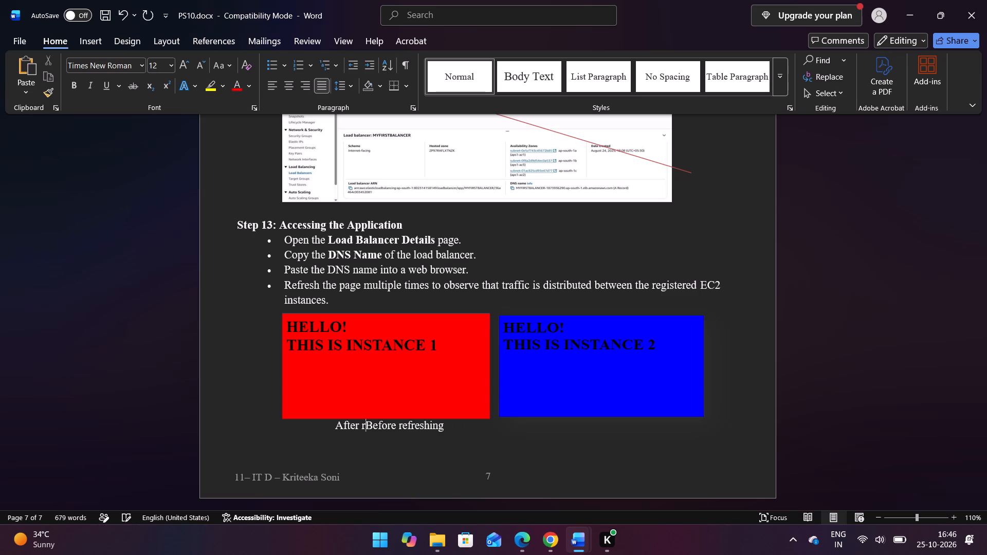
{"action": "key", "text": "BackSpace"}
{"action": "key", "text": "BackSpace"}
{"action": "key", "text": "BackSpace"}
{"action": "key", "text": "BackSpace"}
{"action": "key", "text": "BackSpace"}
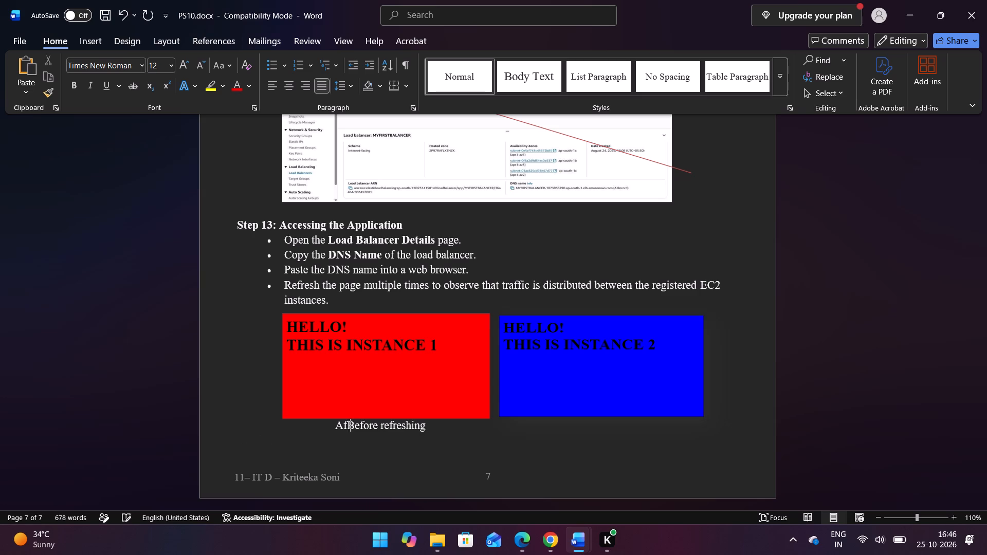
{"action": "key", "text": "BackSpace"}
{"action": "key", "text": "BackSpace"}
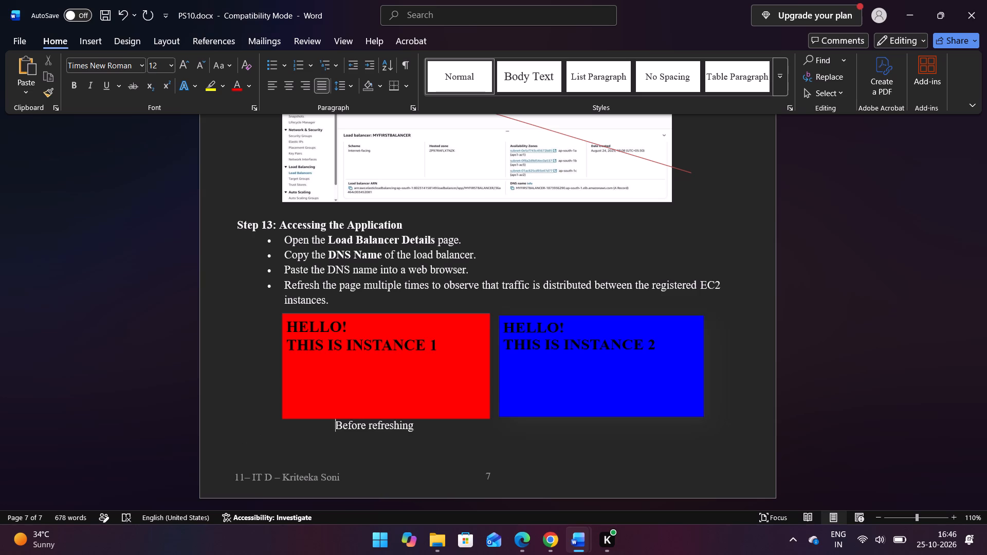
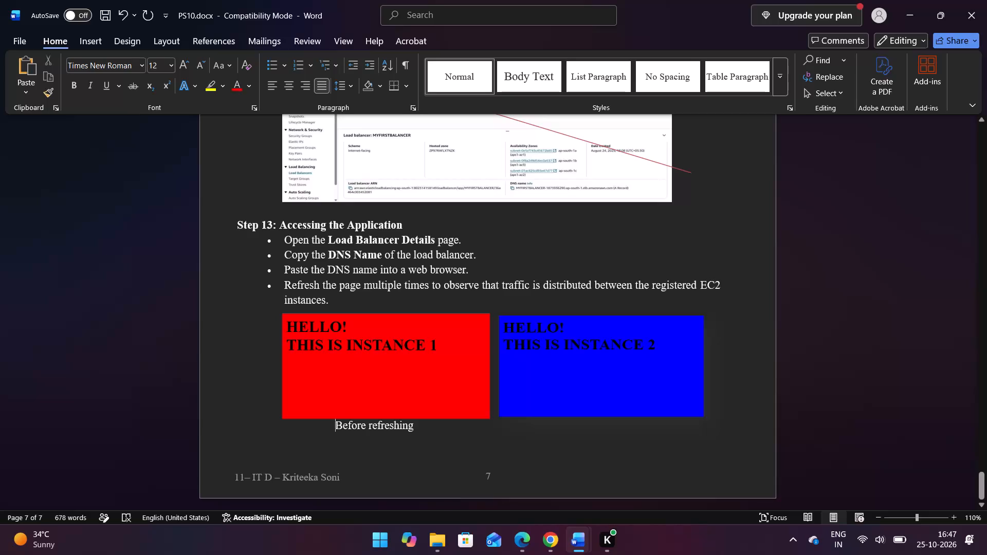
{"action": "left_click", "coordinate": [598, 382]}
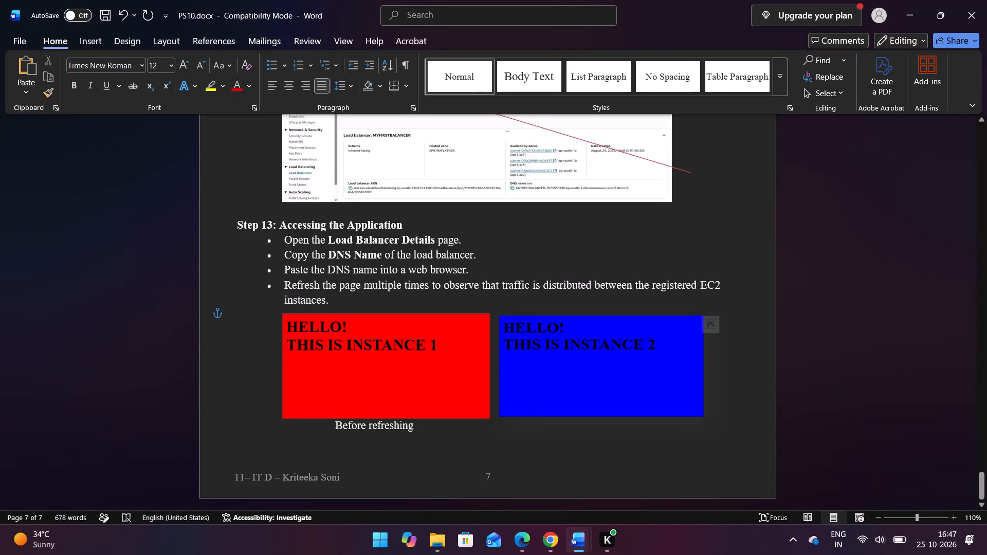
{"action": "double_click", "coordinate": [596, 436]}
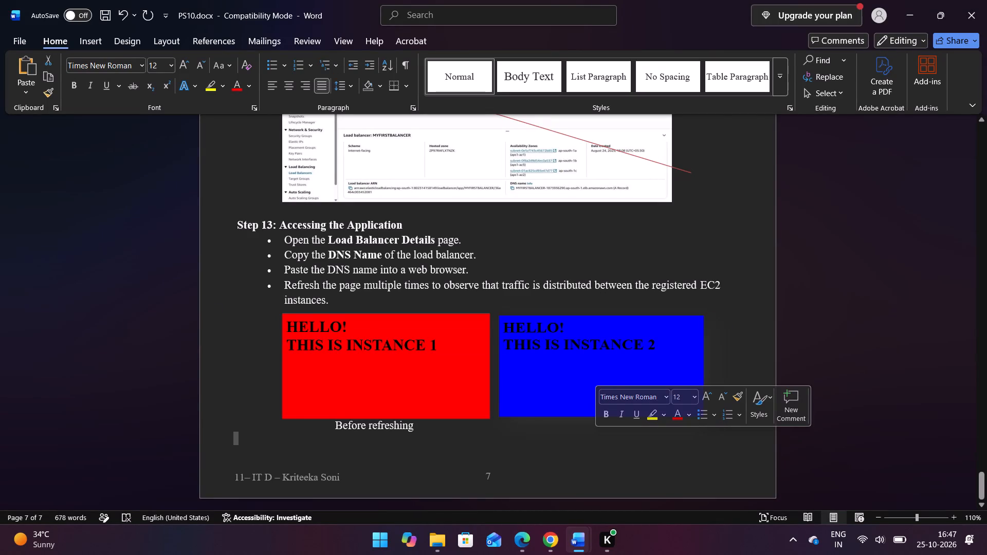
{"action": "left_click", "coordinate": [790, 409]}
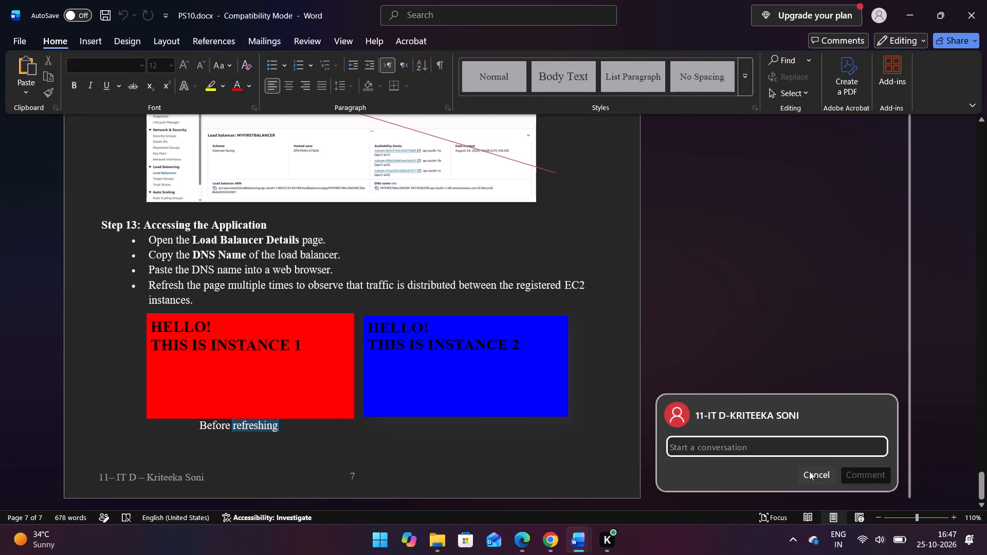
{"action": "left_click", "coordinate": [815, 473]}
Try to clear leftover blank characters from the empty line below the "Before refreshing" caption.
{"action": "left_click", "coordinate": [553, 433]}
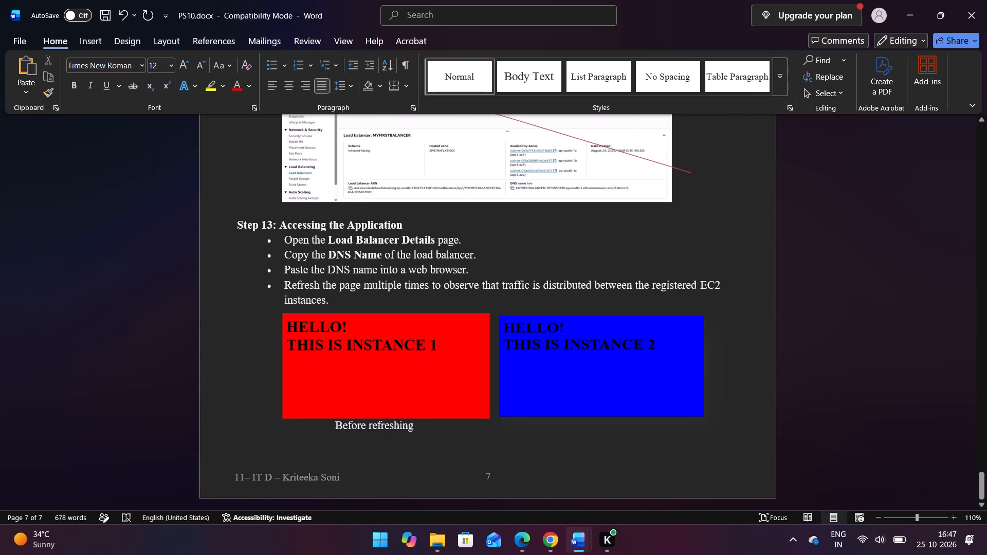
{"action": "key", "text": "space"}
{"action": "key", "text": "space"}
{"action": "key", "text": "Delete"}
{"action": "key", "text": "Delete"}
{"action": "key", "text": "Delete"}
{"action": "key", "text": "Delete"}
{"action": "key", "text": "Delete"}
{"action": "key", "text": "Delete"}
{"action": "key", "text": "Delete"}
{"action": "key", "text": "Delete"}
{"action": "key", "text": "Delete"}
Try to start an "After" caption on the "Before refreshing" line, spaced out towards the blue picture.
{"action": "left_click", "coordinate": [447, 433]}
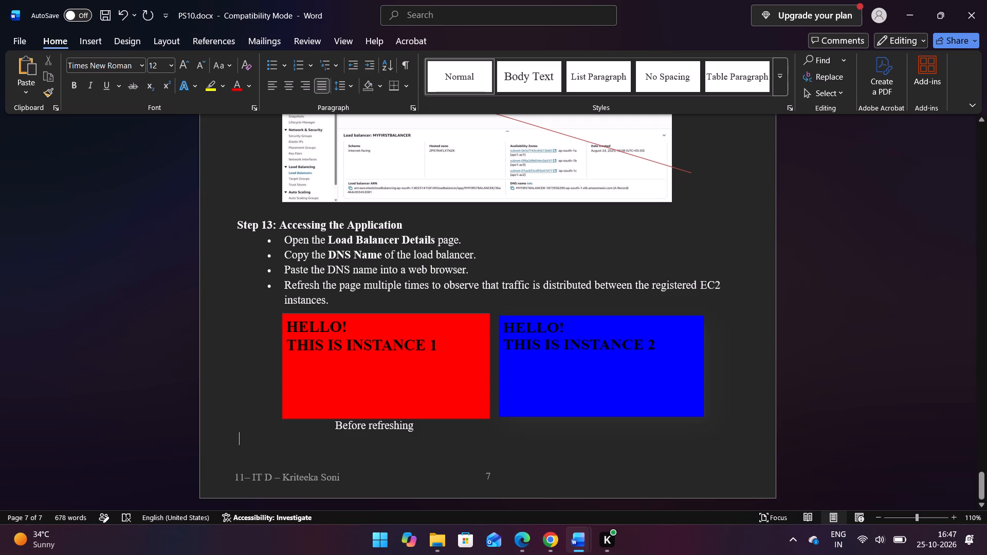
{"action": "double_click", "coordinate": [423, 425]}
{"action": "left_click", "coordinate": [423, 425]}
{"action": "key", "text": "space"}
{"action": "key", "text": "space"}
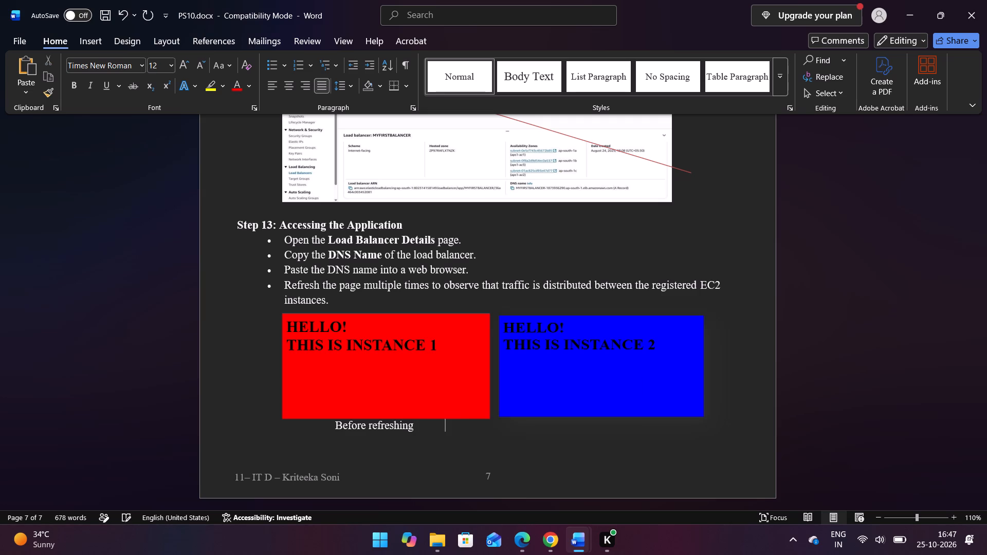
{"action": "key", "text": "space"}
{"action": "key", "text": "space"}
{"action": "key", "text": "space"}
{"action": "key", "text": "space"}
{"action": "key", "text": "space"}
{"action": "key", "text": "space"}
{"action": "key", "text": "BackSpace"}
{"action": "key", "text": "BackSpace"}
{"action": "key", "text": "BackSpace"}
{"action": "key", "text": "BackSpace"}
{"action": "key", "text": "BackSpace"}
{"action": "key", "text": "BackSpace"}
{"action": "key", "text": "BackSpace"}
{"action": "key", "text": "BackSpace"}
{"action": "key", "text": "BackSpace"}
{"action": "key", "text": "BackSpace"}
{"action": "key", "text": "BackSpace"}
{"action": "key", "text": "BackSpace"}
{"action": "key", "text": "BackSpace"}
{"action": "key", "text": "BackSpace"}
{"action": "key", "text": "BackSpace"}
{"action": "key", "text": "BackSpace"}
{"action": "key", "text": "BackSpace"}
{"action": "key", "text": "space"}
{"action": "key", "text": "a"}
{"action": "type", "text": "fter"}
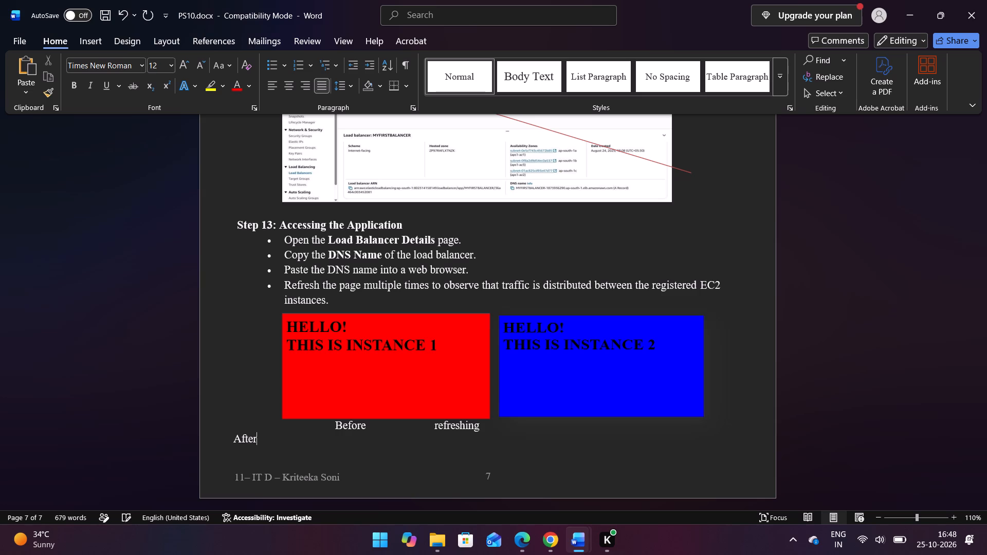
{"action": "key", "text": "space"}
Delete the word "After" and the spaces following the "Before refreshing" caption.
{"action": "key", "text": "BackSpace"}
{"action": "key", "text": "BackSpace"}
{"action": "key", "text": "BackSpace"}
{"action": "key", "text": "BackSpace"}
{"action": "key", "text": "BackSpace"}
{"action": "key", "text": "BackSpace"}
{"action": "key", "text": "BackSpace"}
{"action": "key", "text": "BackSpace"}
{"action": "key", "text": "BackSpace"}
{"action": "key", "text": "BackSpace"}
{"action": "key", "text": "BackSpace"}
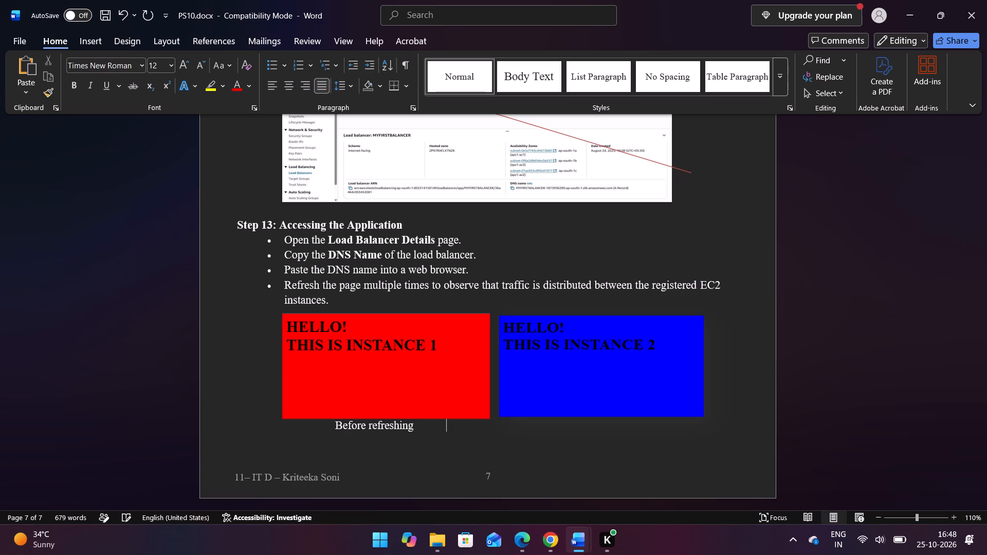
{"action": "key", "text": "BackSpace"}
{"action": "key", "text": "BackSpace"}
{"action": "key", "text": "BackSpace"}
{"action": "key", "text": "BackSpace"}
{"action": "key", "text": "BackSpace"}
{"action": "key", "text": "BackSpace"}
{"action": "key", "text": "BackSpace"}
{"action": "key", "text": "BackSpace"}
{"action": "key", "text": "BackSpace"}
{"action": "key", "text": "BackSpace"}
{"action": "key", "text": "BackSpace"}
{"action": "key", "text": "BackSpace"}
Switch to the other Word document, Experiment No. 9, and copy both refreshing captions below its Step 13 instance pictures.
{"action": "left_click", "coordinate": [654, 470]}
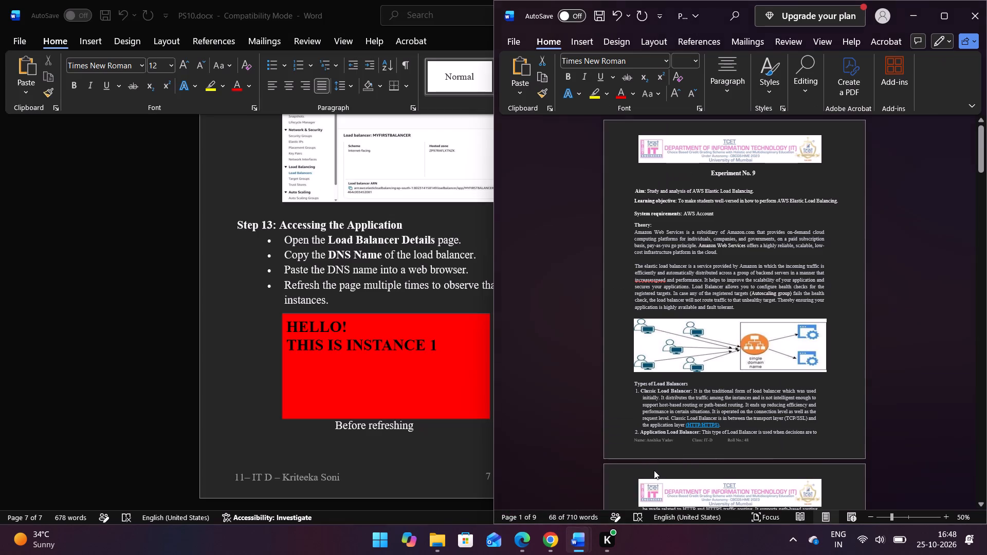
{"action": "scroll", "coordinate": [736, 377], "scroll_direction": "down", "scroll_amount": 17}
{"action": "scroll", "coordinate": [736, 377], "scroll_direction": "up", "scroll_amount": 2}
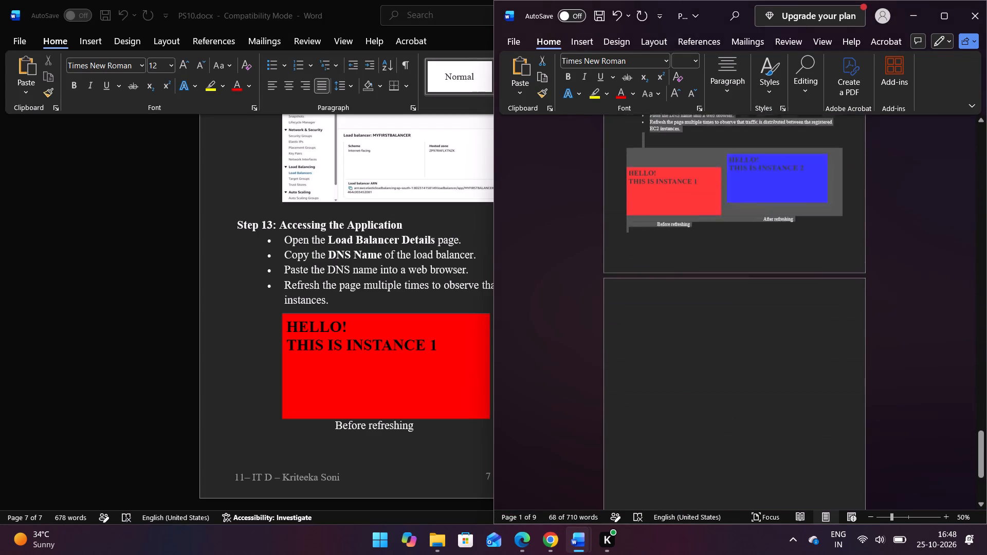
{"action": "scroll", "coordinate": [736, 377], "scroll_direction": "up", "scroll_amount": 2}
{"action": "left_click", "coordinate": [736, 377]}
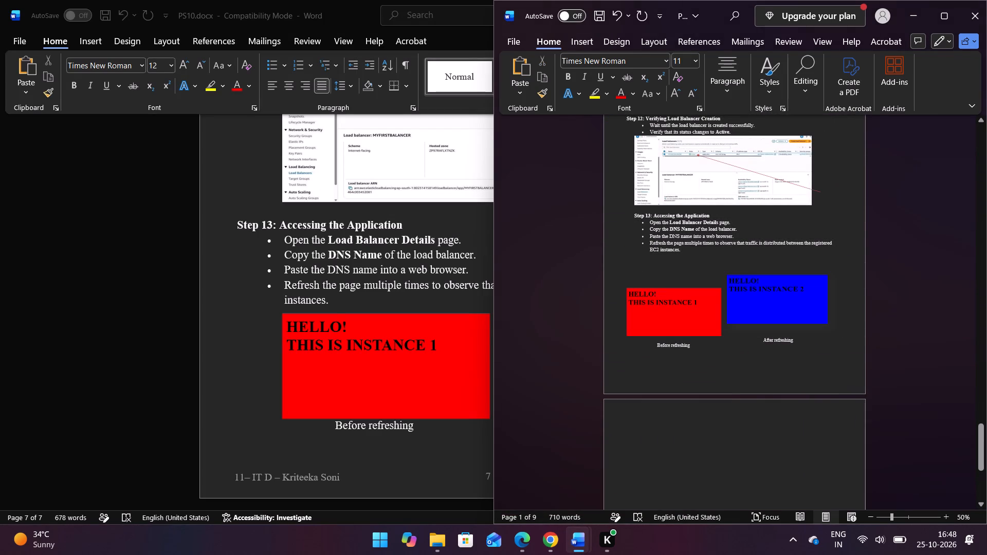
{"action": "left_click_drag", "start_coordinate": [655, 345], "coordinate": [770, 338]}
{"action": "left_click_drag", "start_coordinate": [770, 338], "coordinate": [760, 343]}
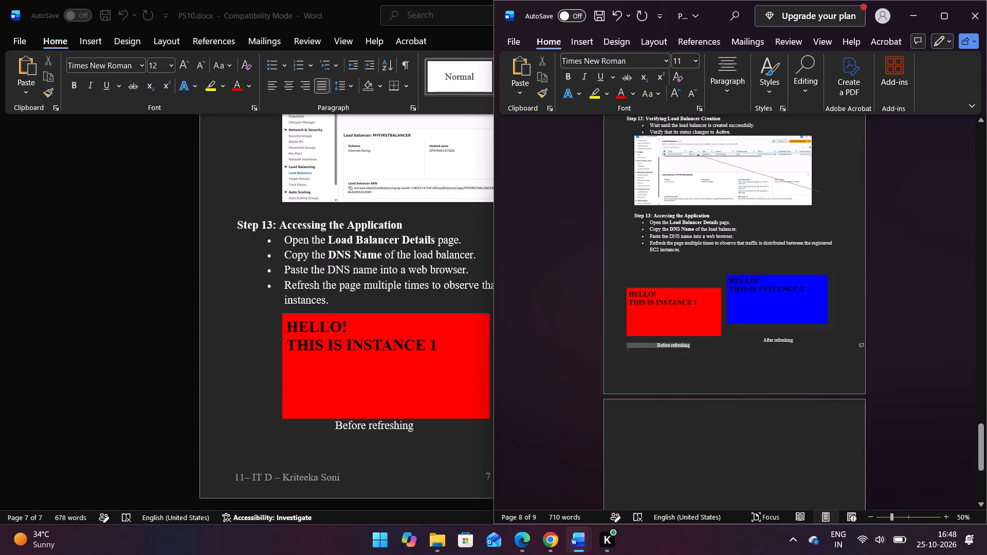
{"action": "left_click_drag", "start_coordinate": [760, 343], "coordinate": [758, 339]}
{"action": "left_click", "coordinate": [758, 339]}
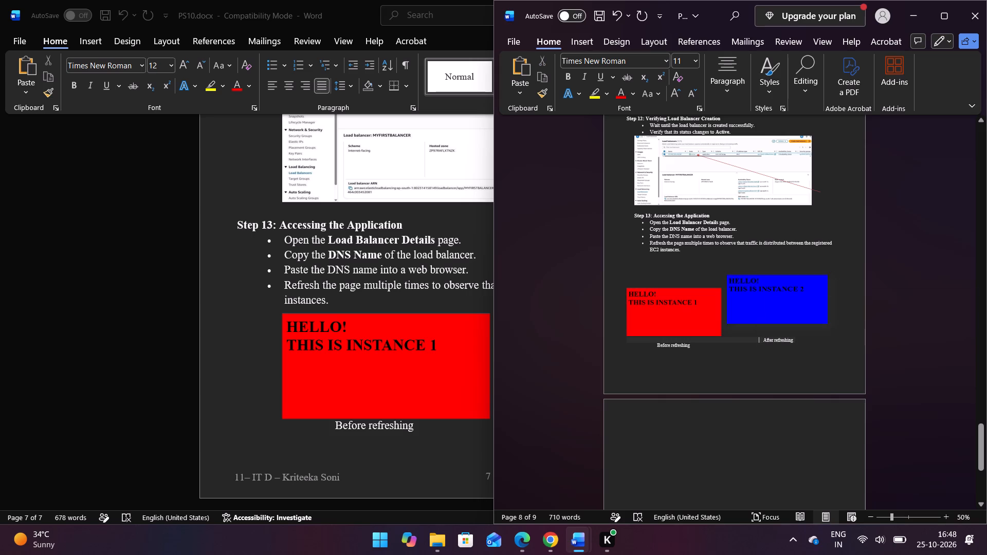
{"action": "left_click_drag", "start_coordinate": [639, 342], "coordinate": [720, 348]}
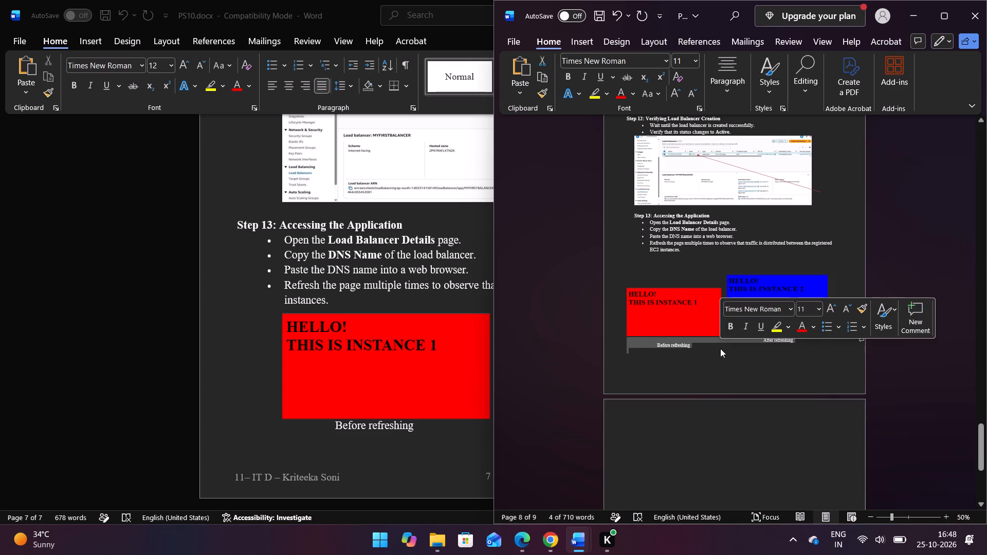
{"action": "key", "text": "ctrl+c"}
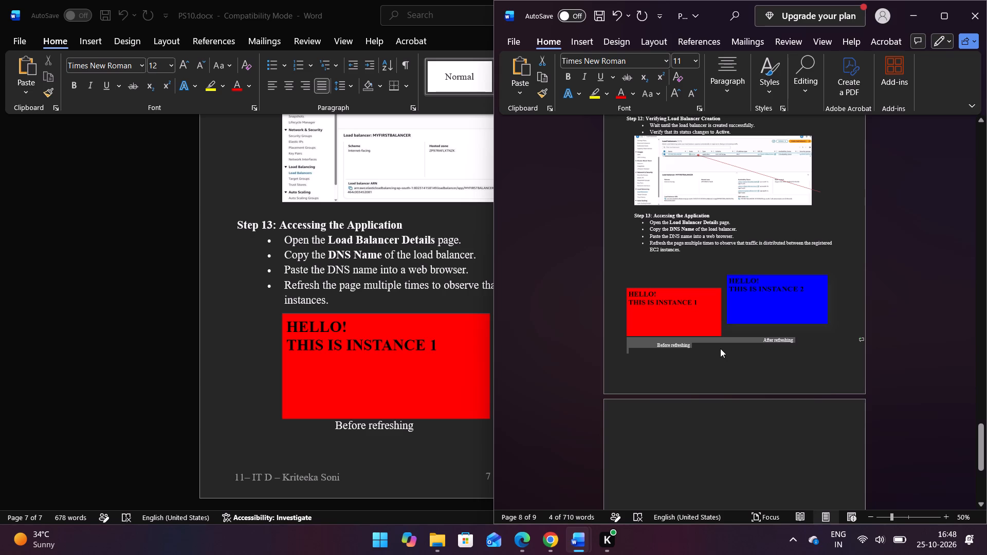
Back in PS10.docx, replace the "Before refreshing" caption under the red picture with the copied pair of captions.
{"action": "left_click", "coordinate": [362, 429]}
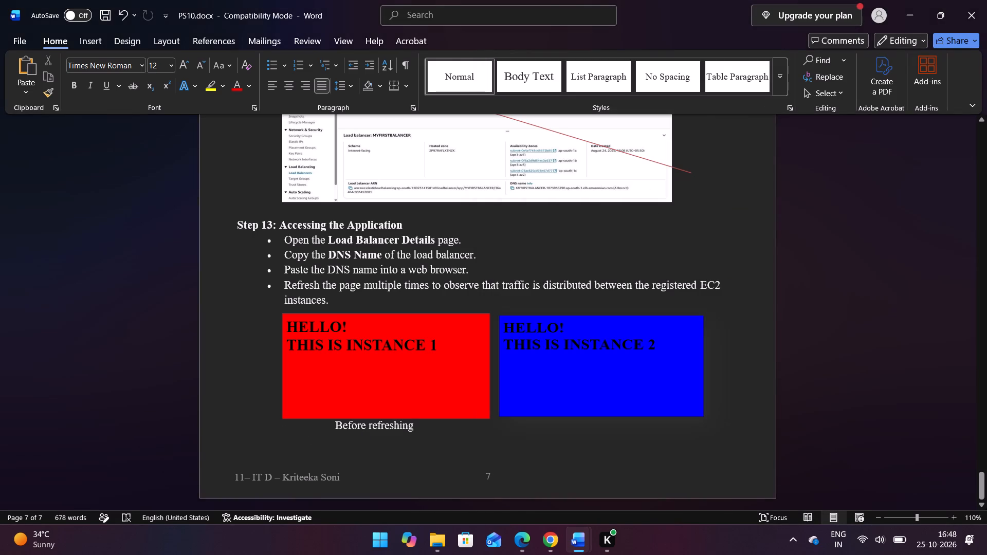
{"action": "left_click_drag", "start_coordinate": [421, 425], "coordinate": [333, 421]}
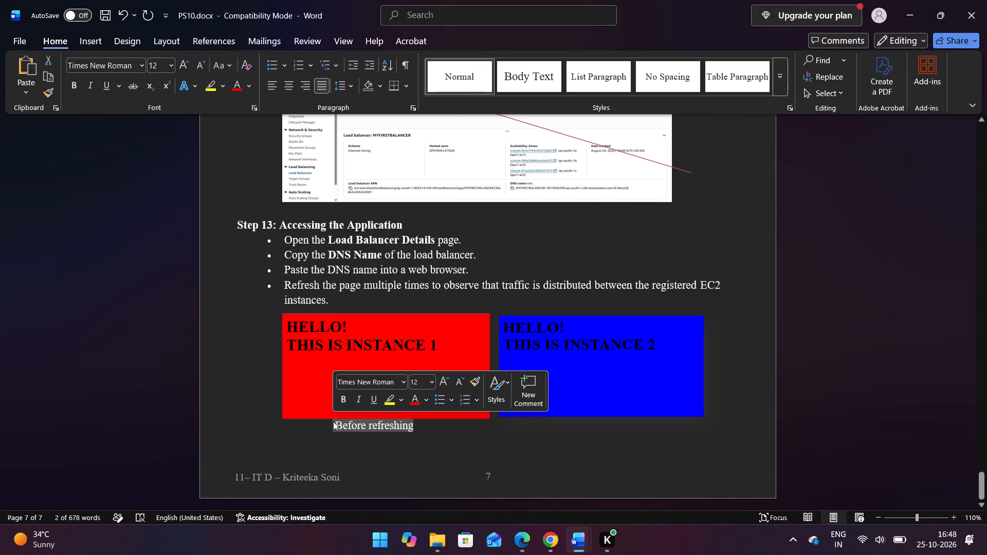
{"action": "key", "text": "BackSpace"}
{"action": "key", "text": "ctrl+v"}
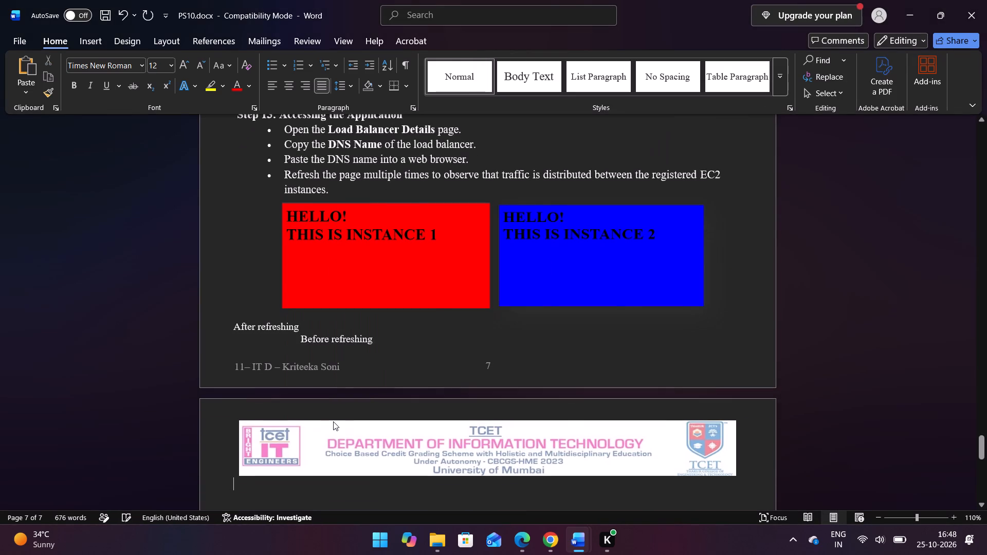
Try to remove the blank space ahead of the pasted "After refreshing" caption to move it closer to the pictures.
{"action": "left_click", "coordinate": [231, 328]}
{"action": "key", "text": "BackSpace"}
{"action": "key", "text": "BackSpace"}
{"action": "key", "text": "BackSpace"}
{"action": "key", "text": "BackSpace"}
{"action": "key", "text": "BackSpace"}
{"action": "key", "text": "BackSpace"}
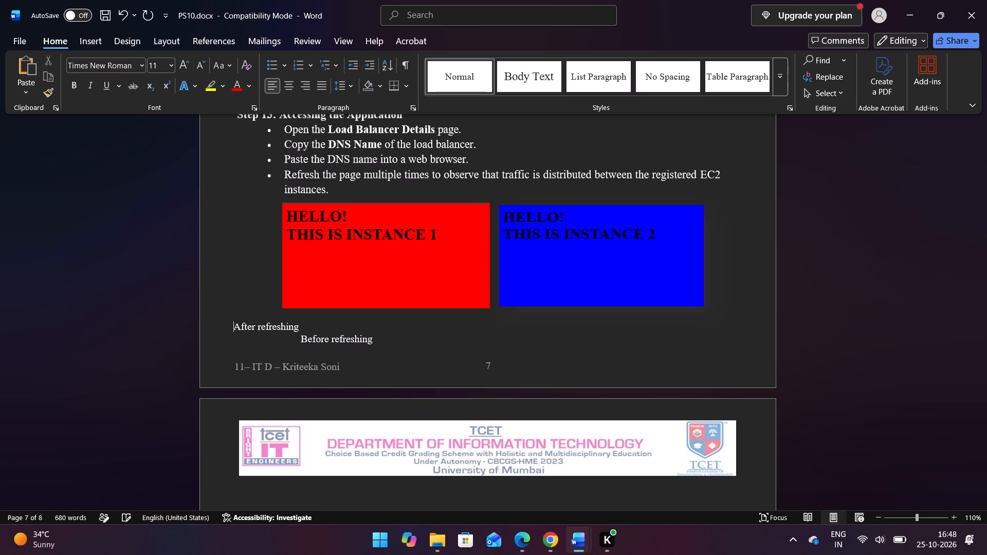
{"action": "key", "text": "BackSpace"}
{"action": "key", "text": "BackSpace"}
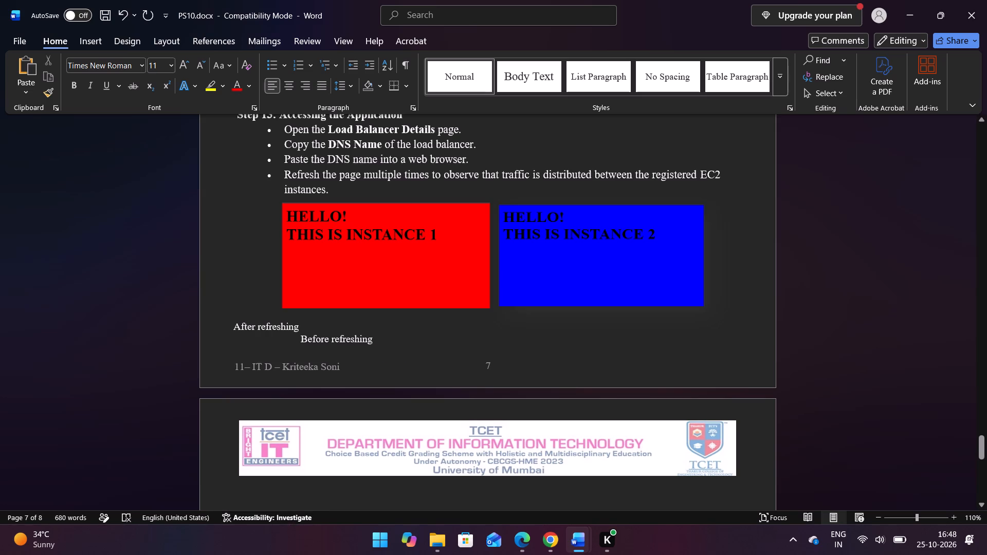
Remove the indent before the pasted "Before refreshing" caption and join it onto the end of the "After refreshing" line.
{"action": "left_click", "coordinate": [304, 343]}
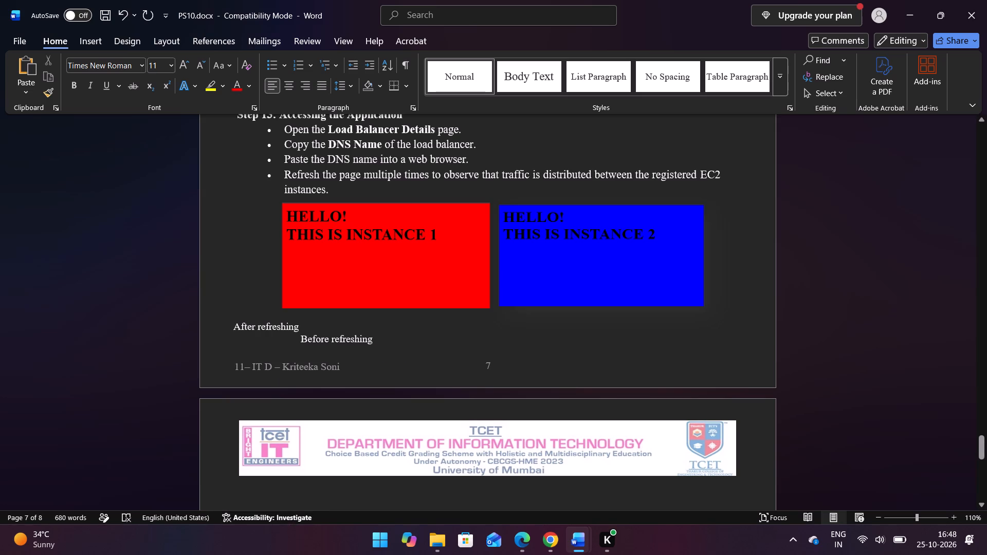
{"action": "left_click", "coordinate": [298, 338]}
{"action": "key", "text": "BackSpace"}
{"action": "key", "text": "BackSpace"}
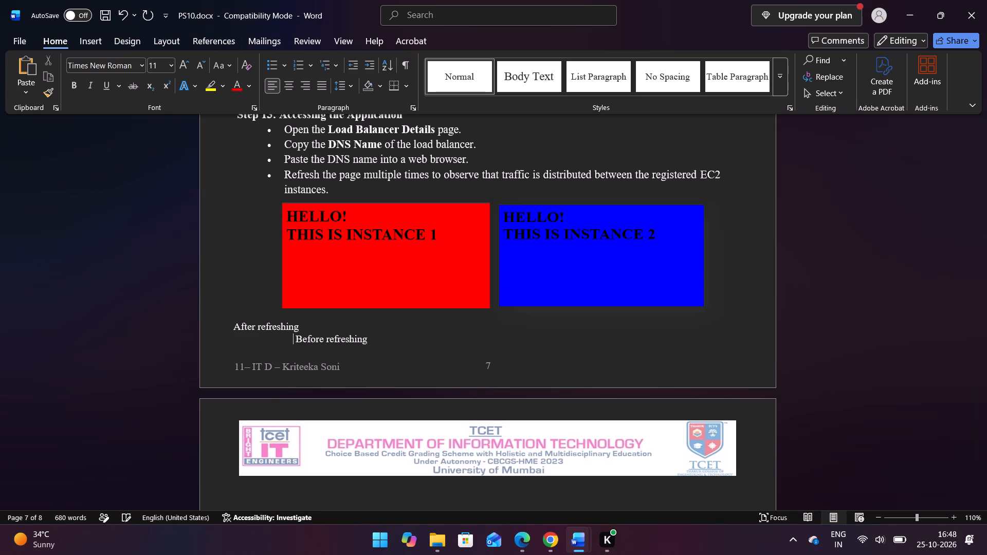
{"action": "key", "text": "BackSpace"}
{"action": "key", "text": "BackSpace"}
{"action": "key", "text": "BackSpace"}
{"action": "key", "text": "BackSpace"}
{"action": "key", "text": "BackSpace"}
{"action": "key", "text": "BackSpace"}
{"action": "key", "text": "BackSpace"}
{"action": "key", "text": "BackSpace"}
{"action": "key", "text": "BackSpace"}
{"action": "key", "text": "BackSpace"}
{"action": "key", "text": "BackSpace"}
{"action": "key", "text": "BackSpace"}
{"action": "key", "text": "BackSpace"}
{"action": "key", "text": "BackSpace"}
{"action": "key", "text": "BackSpace"}
{"action": "key", "text": "BackSpace"}
{"action": "key", "text": "BackSpace"}
{"action": "key", "text": "BackSpace"}
{"action": "key", "text": "BackSpace"}
{"action": "key", "text": "BackSpace"}
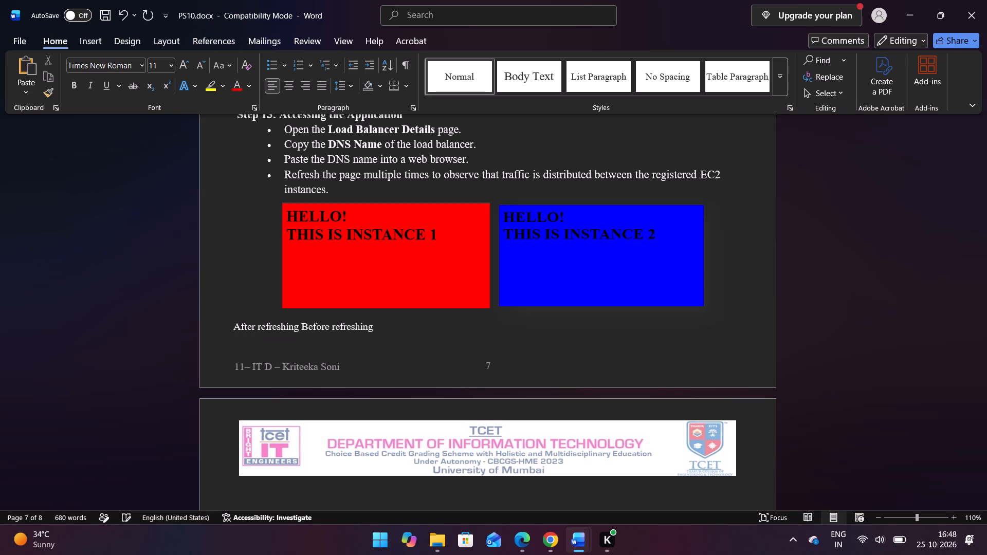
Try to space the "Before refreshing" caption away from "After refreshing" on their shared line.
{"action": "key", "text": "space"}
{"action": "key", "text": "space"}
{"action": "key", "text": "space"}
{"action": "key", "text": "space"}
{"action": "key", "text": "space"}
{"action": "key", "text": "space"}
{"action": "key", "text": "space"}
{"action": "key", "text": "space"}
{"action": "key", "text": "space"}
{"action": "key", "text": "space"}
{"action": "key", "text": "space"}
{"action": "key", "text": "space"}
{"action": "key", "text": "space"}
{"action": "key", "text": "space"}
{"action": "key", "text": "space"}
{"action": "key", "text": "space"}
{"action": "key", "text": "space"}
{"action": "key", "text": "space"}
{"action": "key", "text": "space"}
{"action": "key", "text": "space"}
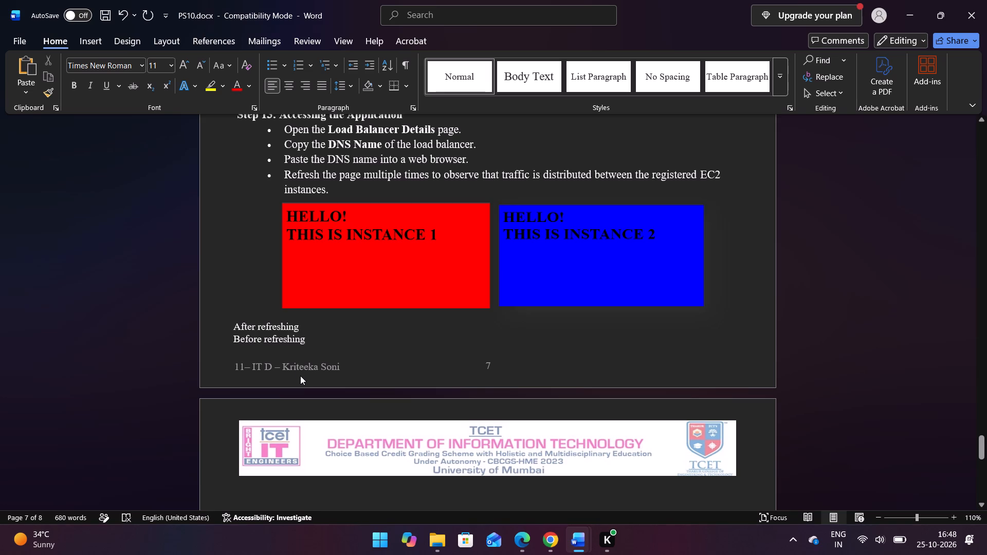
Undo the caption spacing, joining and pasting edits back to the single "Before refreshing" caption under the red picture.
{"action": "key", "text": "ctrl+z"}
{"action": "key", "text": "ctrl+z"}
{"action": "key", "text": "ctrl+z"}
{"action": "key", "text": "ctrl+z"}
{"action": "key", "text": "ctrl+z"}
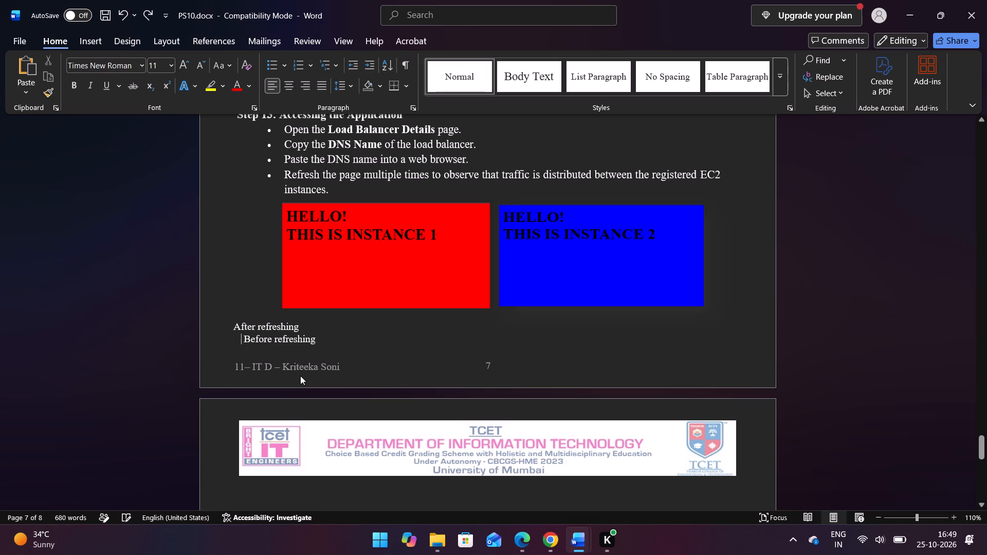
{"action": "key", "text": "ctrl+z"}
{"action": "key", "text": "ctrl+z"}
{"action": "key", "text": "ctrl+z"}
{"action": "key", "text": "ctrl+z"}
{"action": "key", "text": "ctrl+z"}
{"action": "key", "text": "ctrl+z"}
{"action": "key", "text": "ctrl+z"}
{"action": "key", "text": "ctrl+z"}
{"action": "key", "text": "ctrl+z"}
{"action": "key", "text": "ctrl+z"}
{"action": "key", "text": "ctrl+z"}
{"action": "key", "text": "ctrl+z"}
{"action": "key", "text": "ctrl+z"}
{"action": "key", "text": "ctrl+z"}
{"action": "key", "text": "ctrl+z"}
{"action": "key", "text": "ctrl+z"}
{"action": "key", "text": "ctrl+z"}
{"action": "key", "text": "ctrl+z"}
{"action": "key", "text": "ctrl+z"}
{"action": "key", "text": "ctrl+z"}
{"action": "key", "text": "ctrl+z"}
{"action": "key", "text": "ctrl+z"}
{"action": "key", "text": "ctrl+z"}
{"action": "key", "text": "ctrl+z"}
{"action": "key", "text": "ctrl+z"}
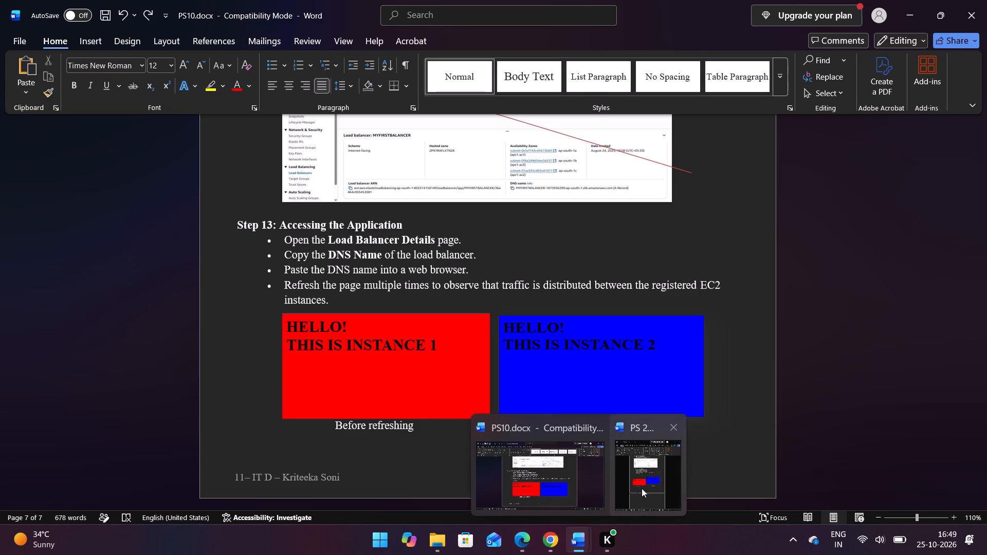
Switch to the other Word document and copy both Step 13 instance pictures together with their refreshing captions.
{"action": "left_click", "coordinate": [644, 487]}
{"action": "left_click", "coordinate": [628, 273]}
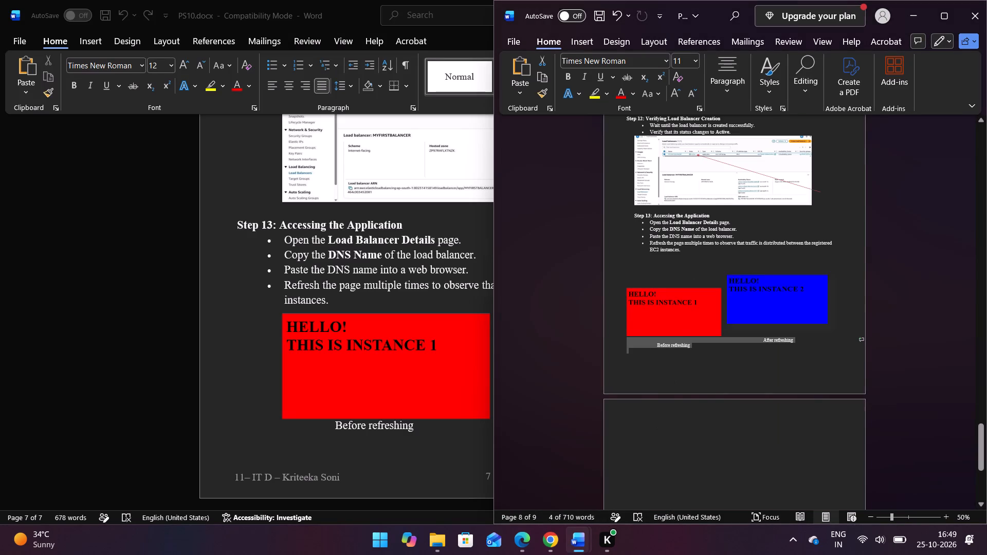
{"action": "left_click_drag", "start_coordinate": [626, 270], "coordinate": [803, 311]}
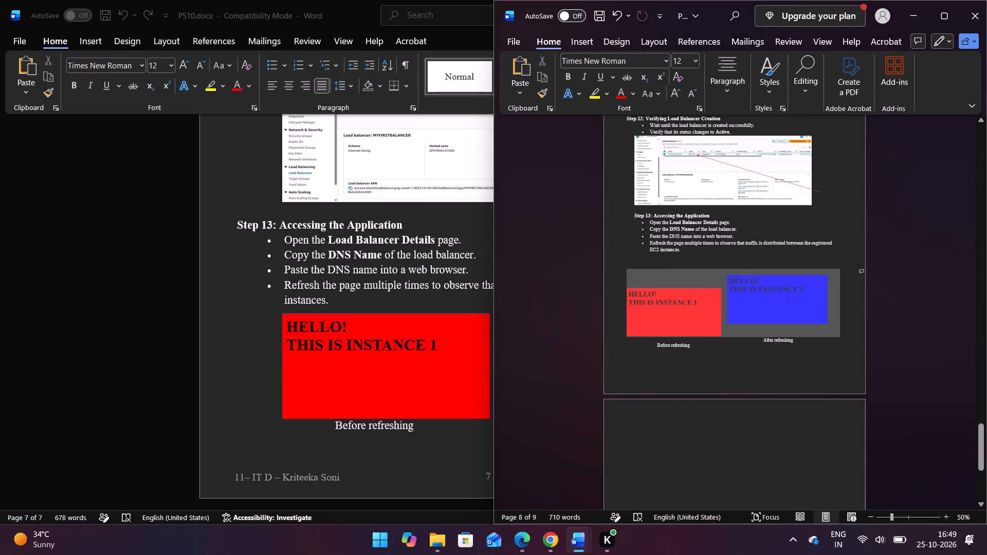
{"action": "left_click_drag", "start_coordinate": [803, 311], "coordinate": [831, 362]}
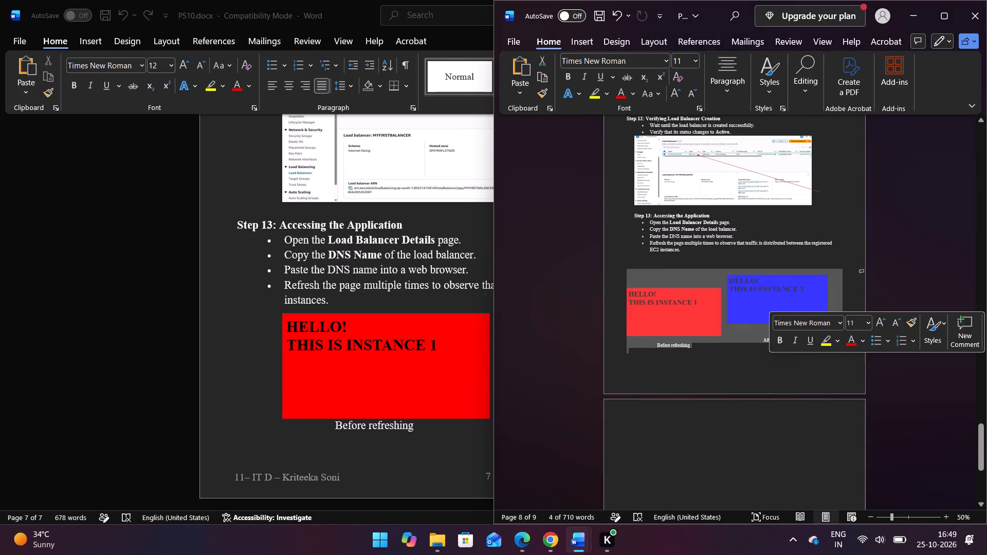
{"action": "key", "text": "ctrl+c"}
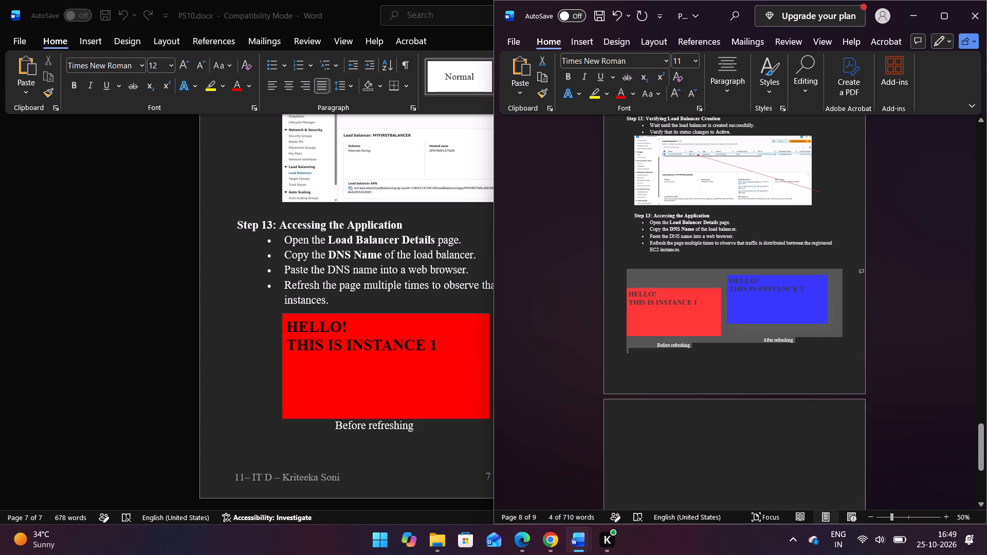
Back in PS10.docx, delete the red and blue instance pictures and the "Before refreshing" caption under Step 13.
{"action": "left_click", "coordinate": [437, 448]}
{"action": "scroll", "coordinate": [437, 448], "scroll_direction": "down", "scroll_amount": 1}
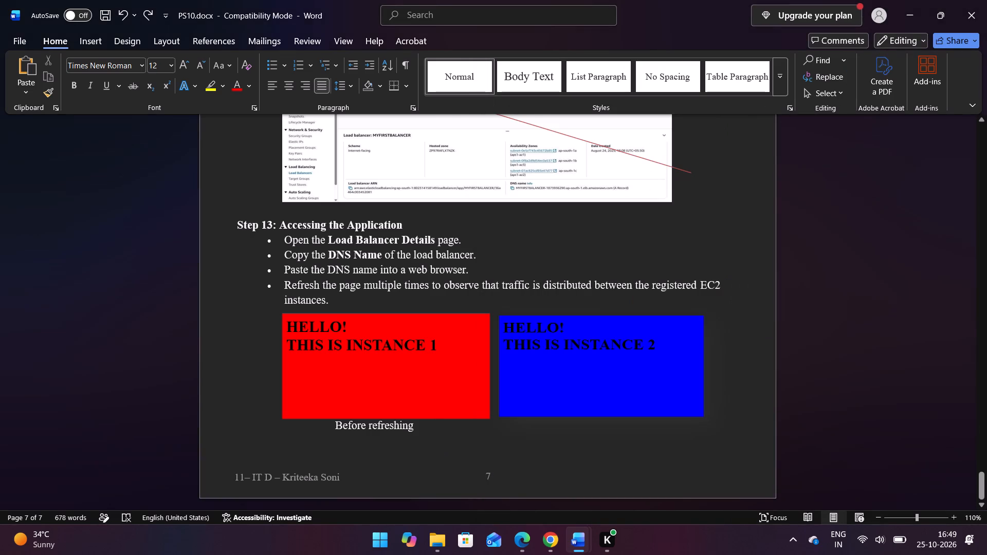
{"action": "scroll", "coordinate": [437, 448], "scroll_direction": "down", "scroll_amount": 1}
{"action": "left_click", "coordinate": [368, 357]}
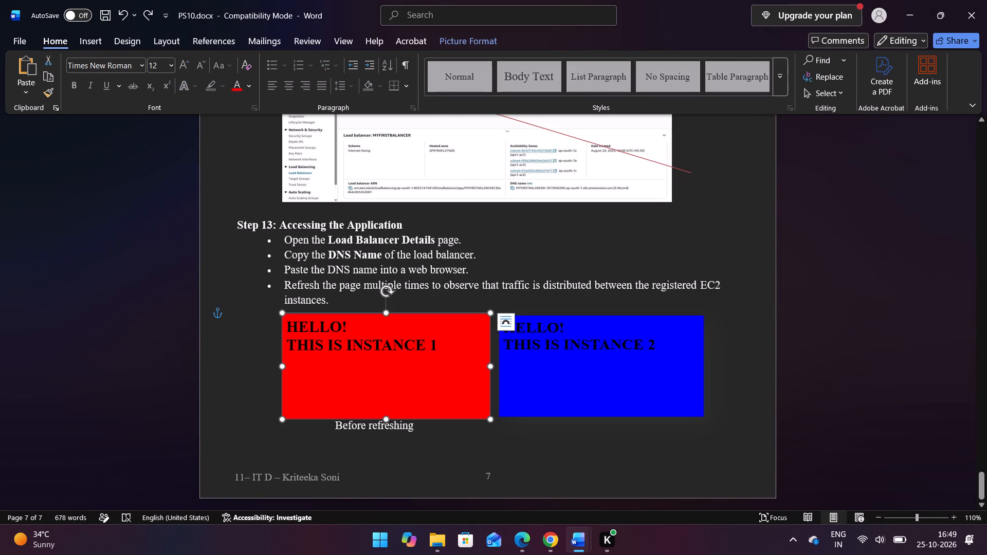
{"action": "key", "text": "BackSpace"}
{"action": "left_click", "coordinate": [551, 365]}
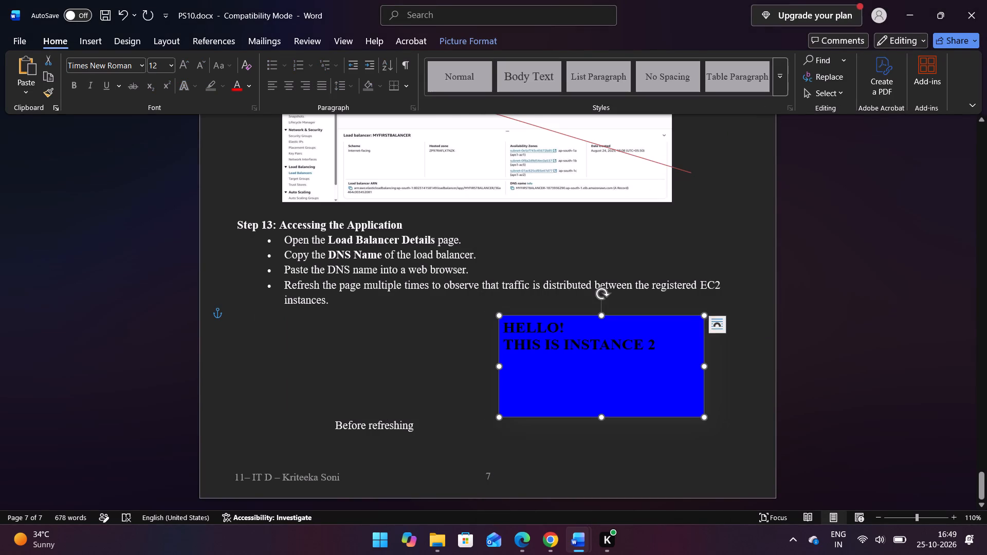
{"action": "key", "text": "BackSpace"}
{"action": "left_click_drag", "start_coordinate": [431, 432], "coordinate": [323, 423]}
{"action": "key", "text": "BackSpace"}
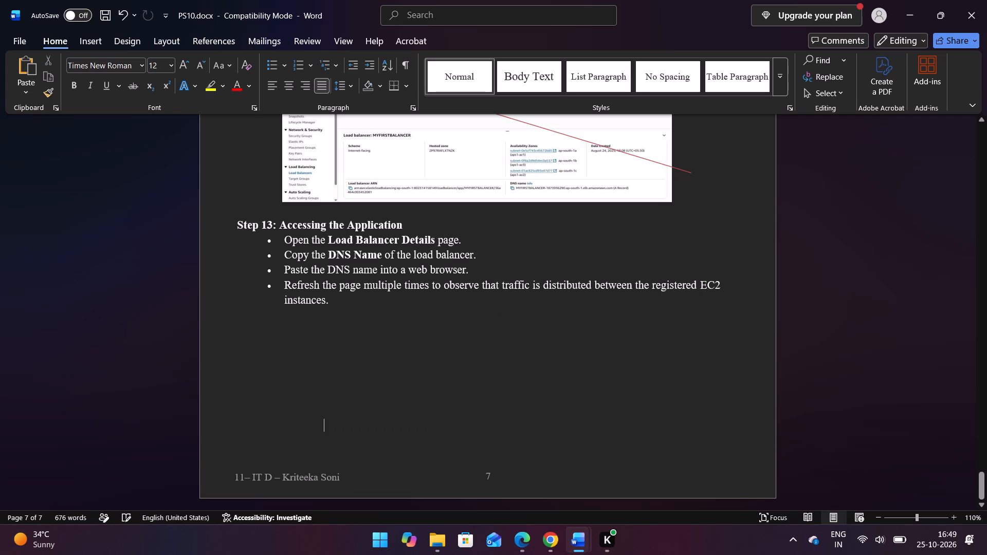
Start an unbulleted, unindented line below Step 13's last bullet and paste the copied pictures and captions there.
{"action": "left_click", "coordinate": [346, 295]}
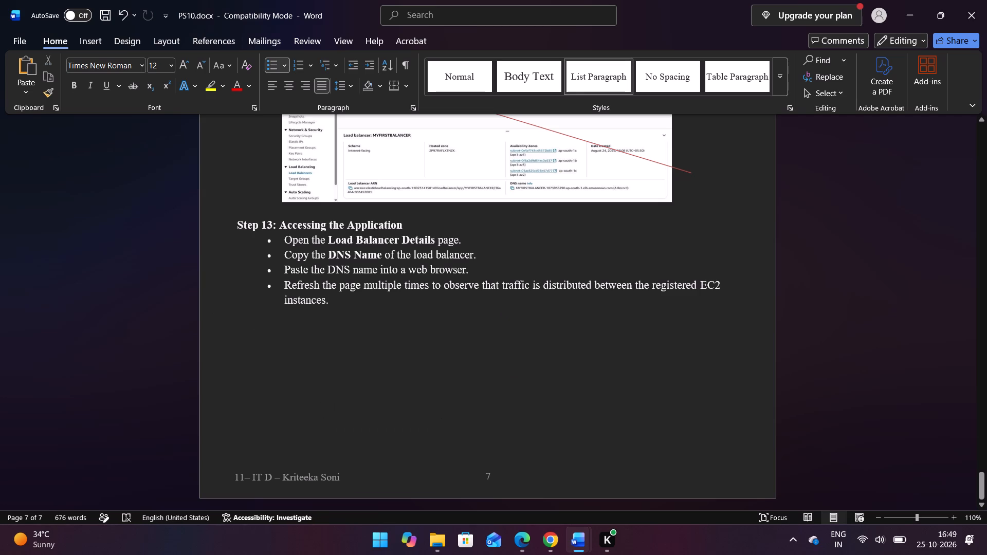
{"action": "key", "text": "Return"}
{"action": "key", "text": "BackSpace"}
{"action": "key", "text": "BackSpace"}
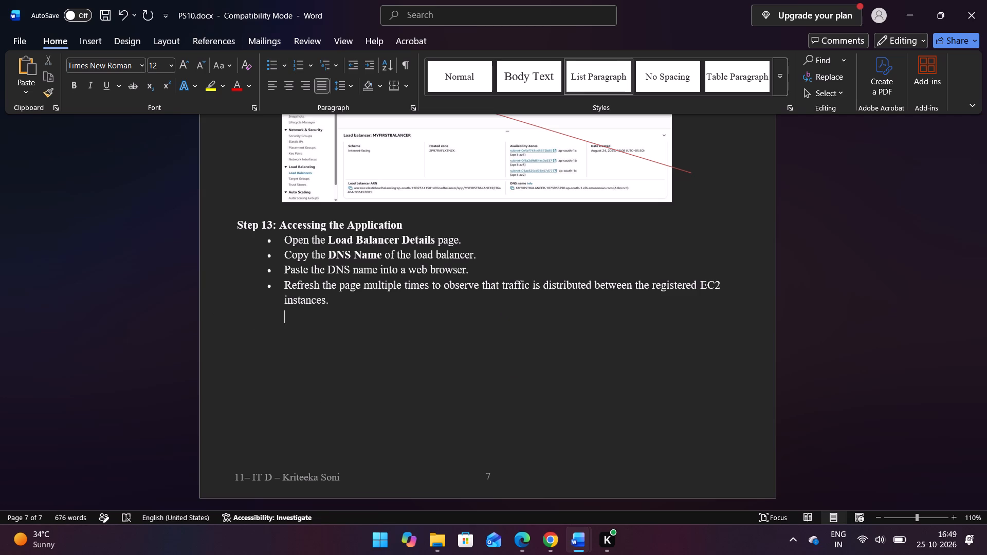
{"action": "key", "text": "BackSpace"}
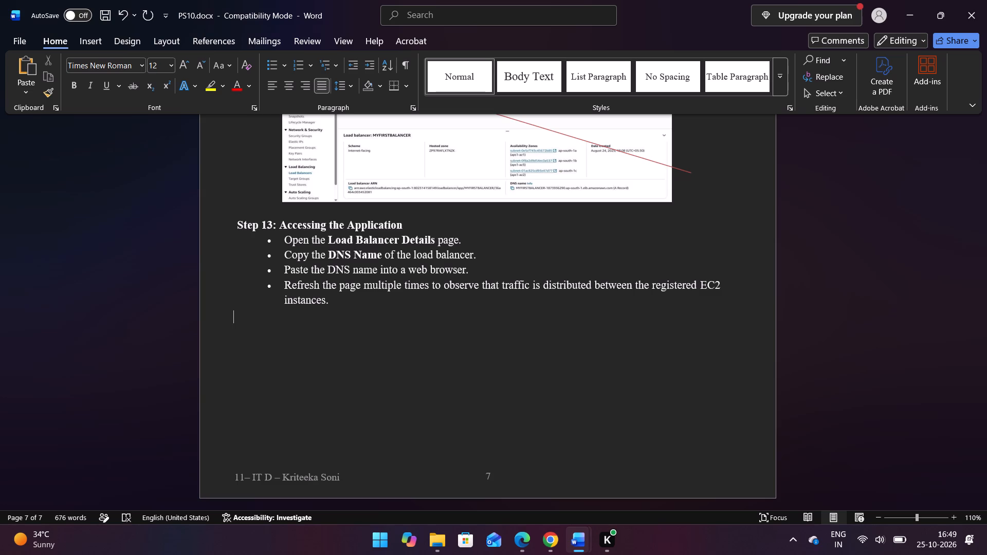
{"action": "key", "text": "ctrl+v"}
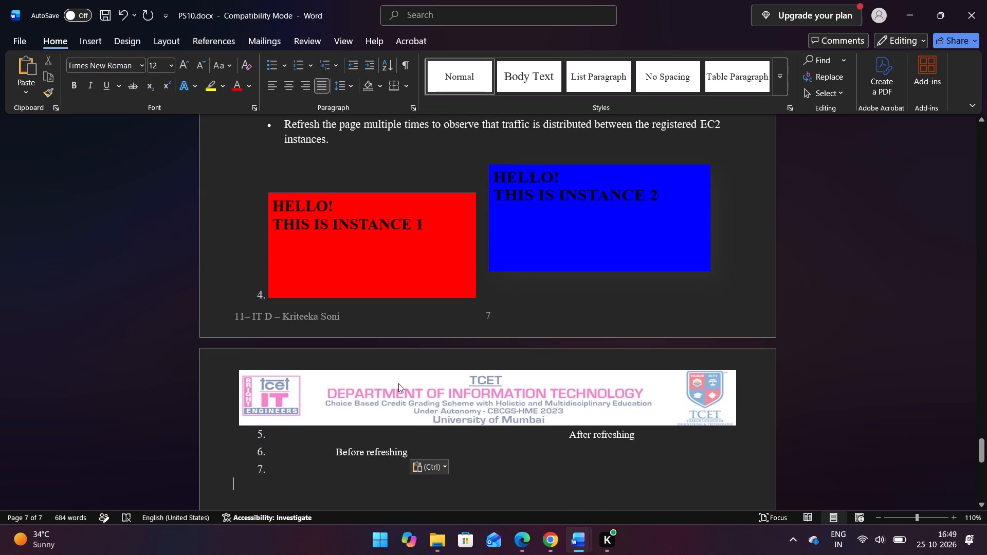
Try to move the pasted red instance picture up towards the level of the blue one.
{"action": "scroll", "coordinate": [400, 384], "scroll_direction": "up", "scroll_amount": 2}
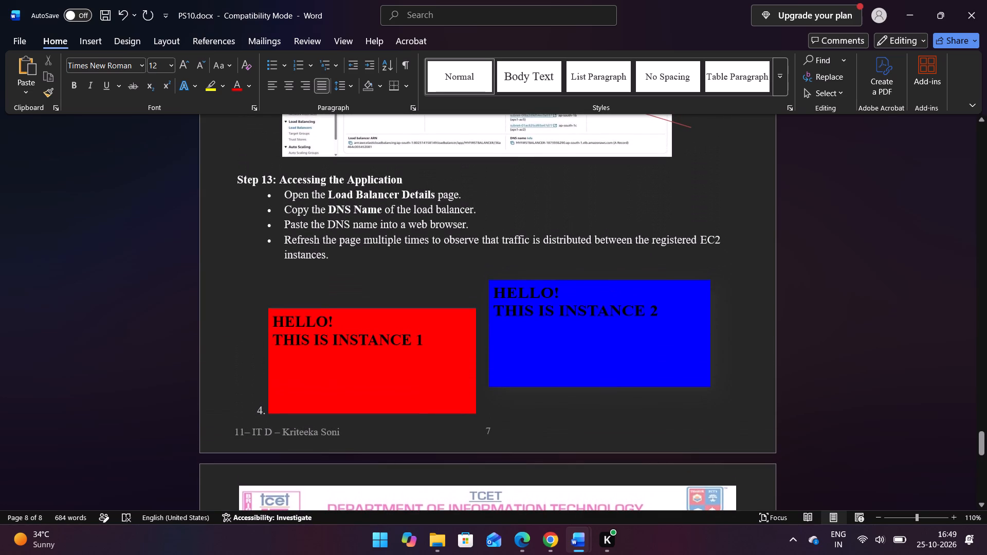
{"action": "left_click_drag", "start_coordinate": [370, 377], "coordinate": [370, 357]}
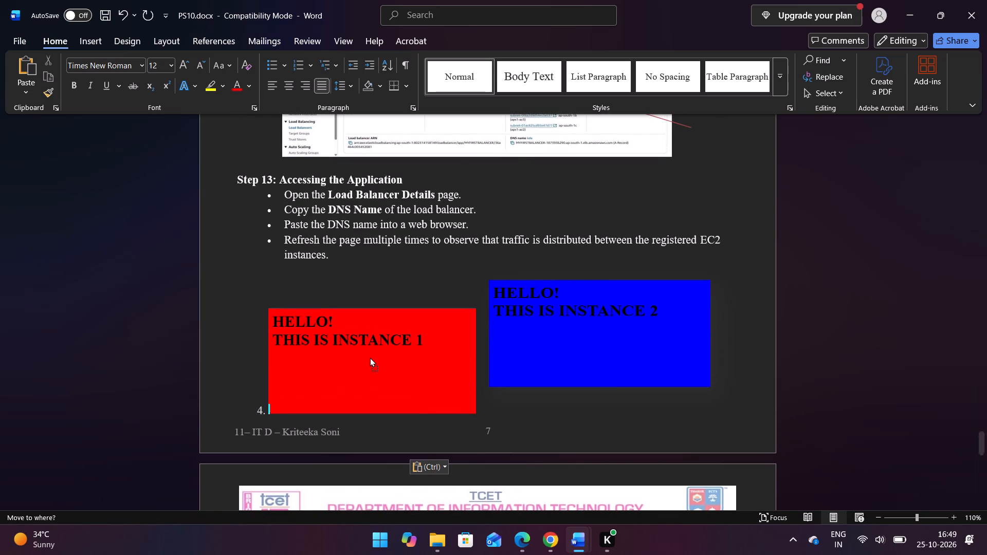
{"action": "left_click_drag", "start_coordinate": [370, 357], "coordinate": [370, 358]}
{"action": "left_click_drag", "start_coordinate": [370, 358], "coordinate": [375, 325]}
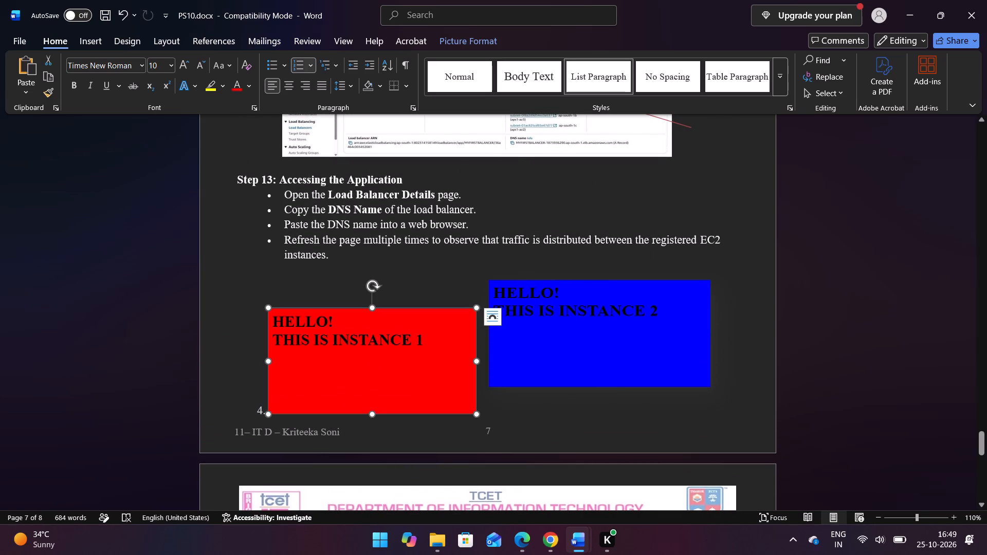
Move the load balancer summary picture above Step 12 slightly up, close beneath the page header and kept centred.
{"action": "scroll", "coordinate": [414, 411], "scroll_direction": "down", "scroll_amount": 4}
{"action": "scroll", "coordinate": [414, 411], "scroll_direction": "up", "scroll_amount": 2}
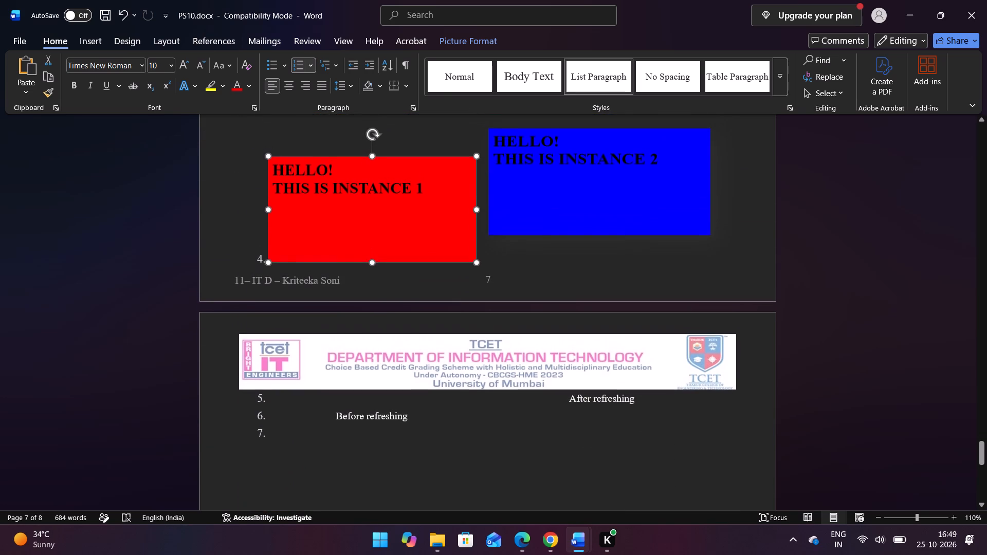
{"action": "scroll", "coordinate": [414, 411], "scroll_direction": "up", "scroll_amount": 5}
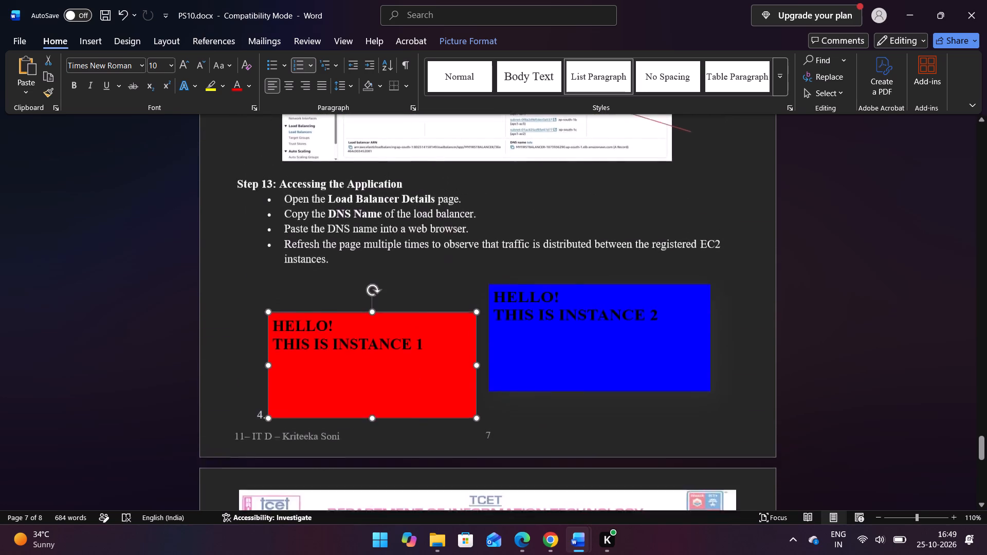
{"action": "scroll", "coordinate": [414, 411], "scroll_direction": "up", "scroll_amount": 4}
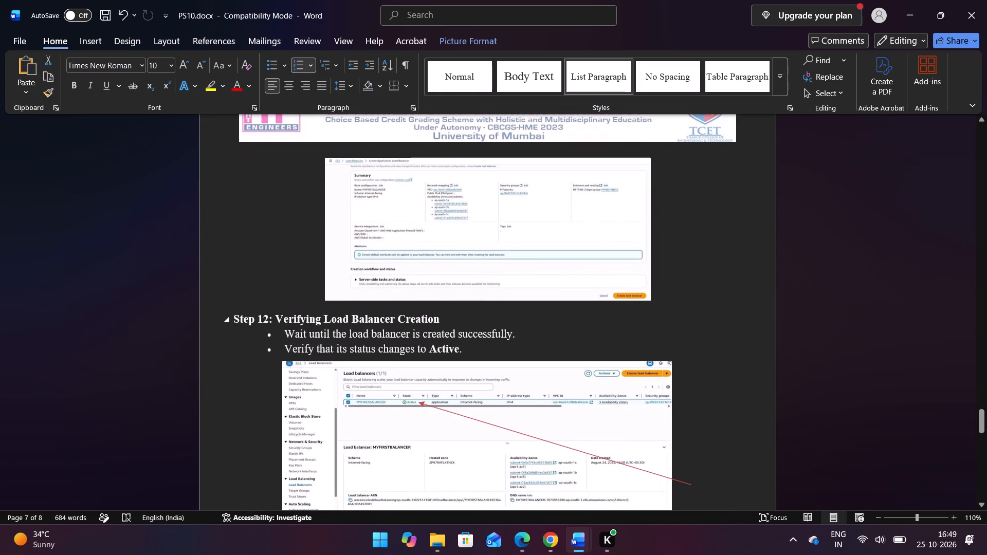
{"action": "left_click", "coordinate": [475, 236]}
{"action": "left_click_drag", "start_coordinate": [475, 236], "coordinate": [475, 219]}
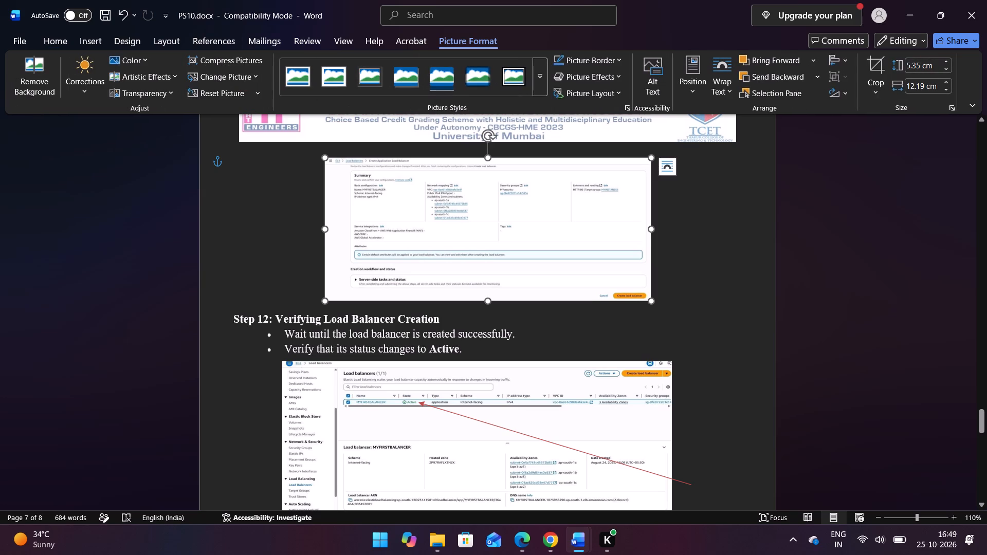
{"action": "left_click_drag", "start_coordinate": [475, 219], "coordinate": [478, 194]}
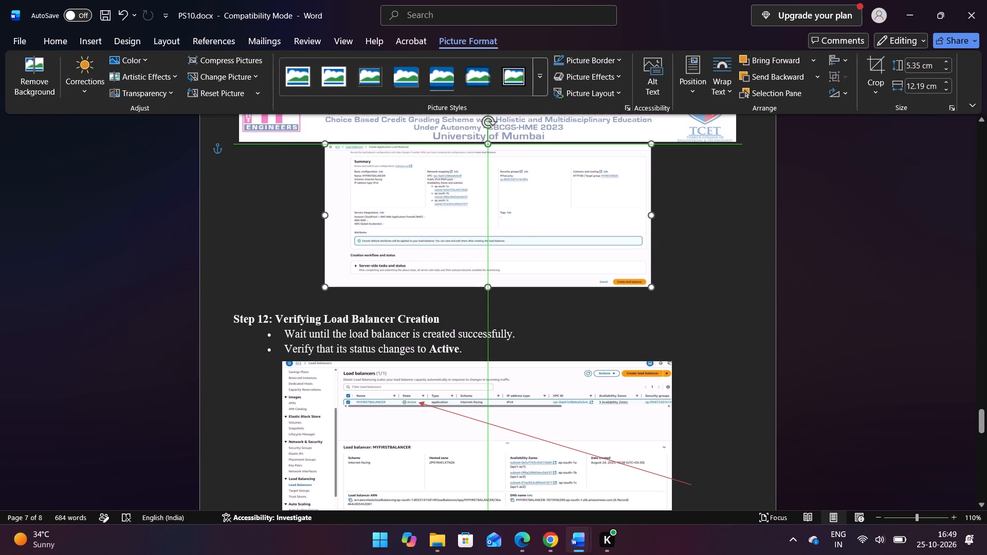
{"action": "left_click_drag", "start_coordinate": [478, 194], "coordinate": [480, 211]}
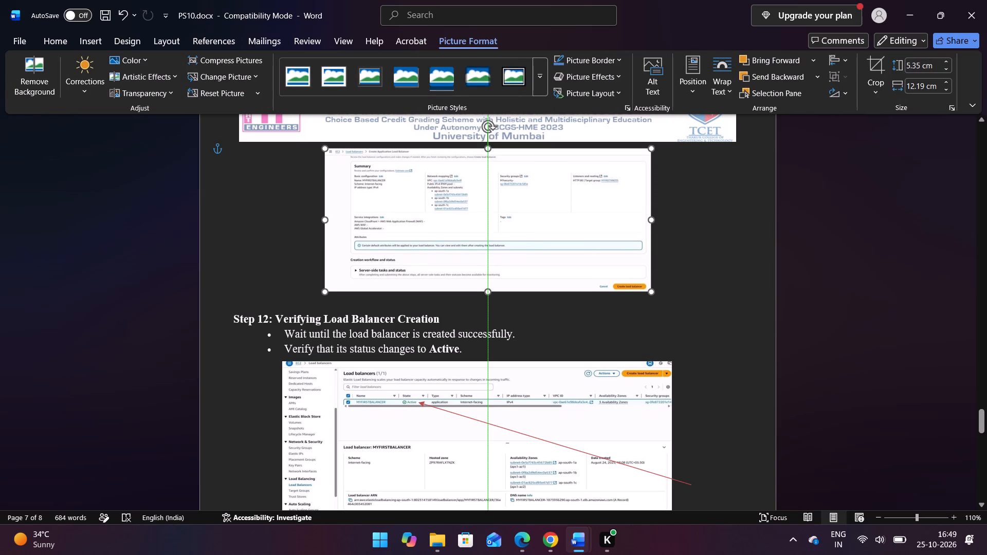
{"action": "left_click_drag", "start_coordinate": [480, 211], "coordinate": [480, 208]}
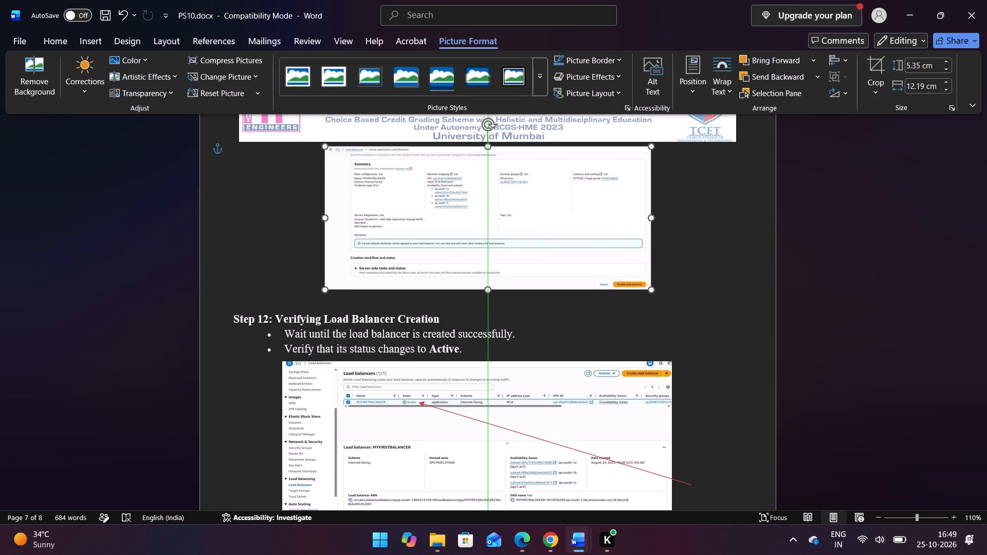
{"action": "left_click_drag", "start_coordinate": [480, 208], "coordinate": [480, 208]}
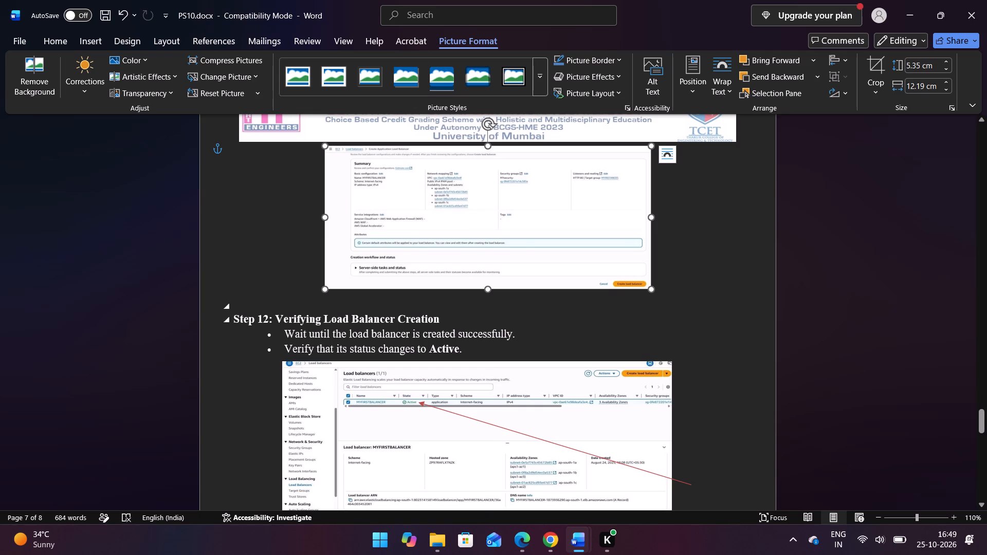
Remove the blank line above the "Step 12: Verifying Load Balancer Creation" heading, keeping the heading's bold formatting.
{"action": "left_click", "coordinate": [231, 317]}
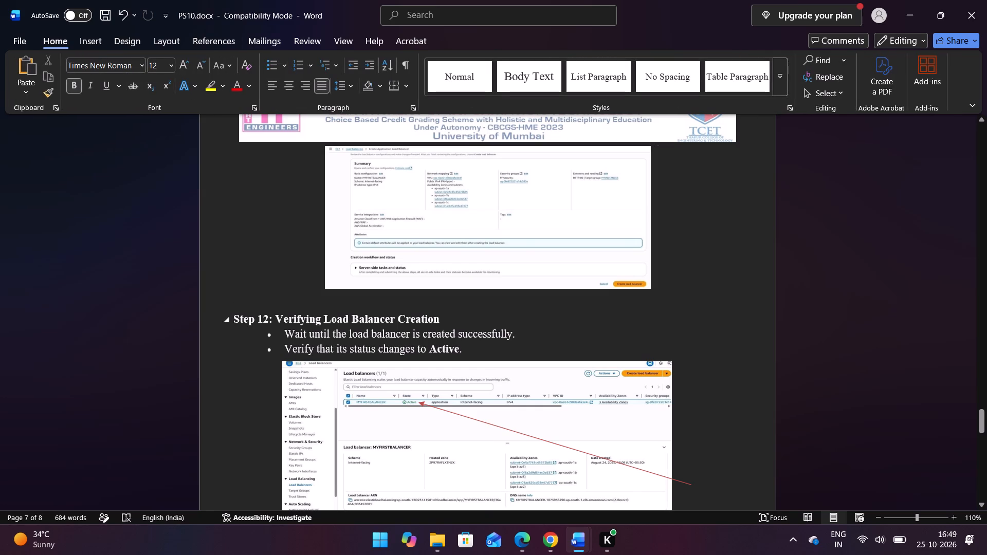
{"action": "key", "text": "BackSpace"}
{"action": "key", "text": "BackSpace"}
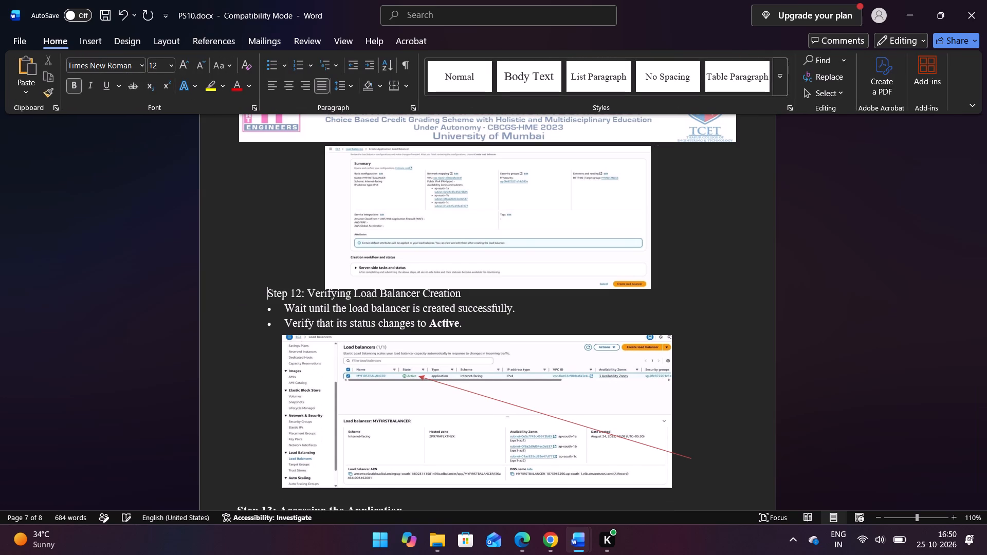
{"action": "key", "text": "ctrl+z"}
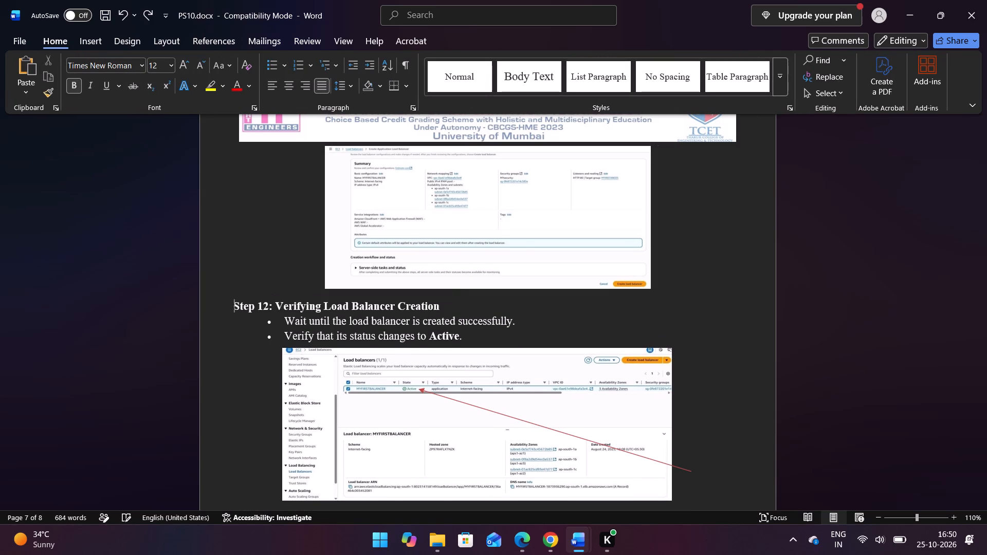
Remove the indent and blank line before the "Step 13: Accessing the Application" heading.
{"action": "scroll", "coordinate": [394, 460], "scroll_direction": "down", "scroll_amount": 3}
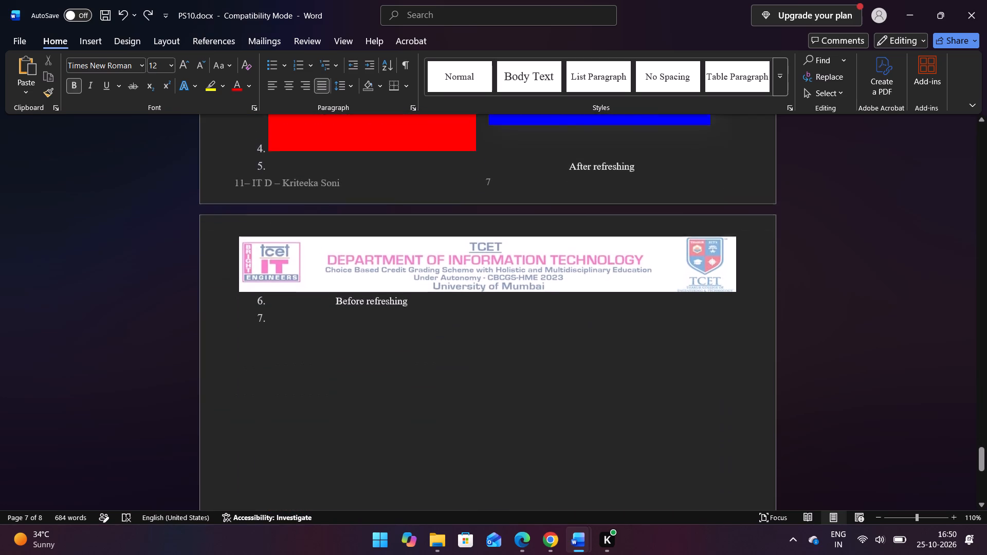
{"action": "scroll", "coordinate": [394, 460], "scroll_direction": "down", "scroll_amount": 1}
{"action": "scroll", "coordinate": [394, 460], "scroll_direction": "up", "scroll_amount": 4}
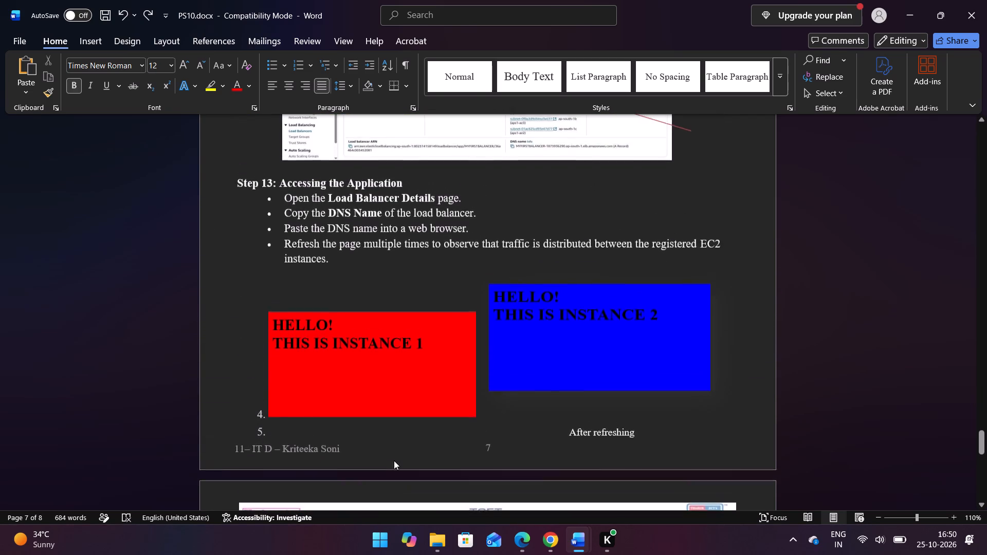
{"action": "scroll", "coordinate": [394, 460], "scroll_direction": "up", "scroll_amount": 2}
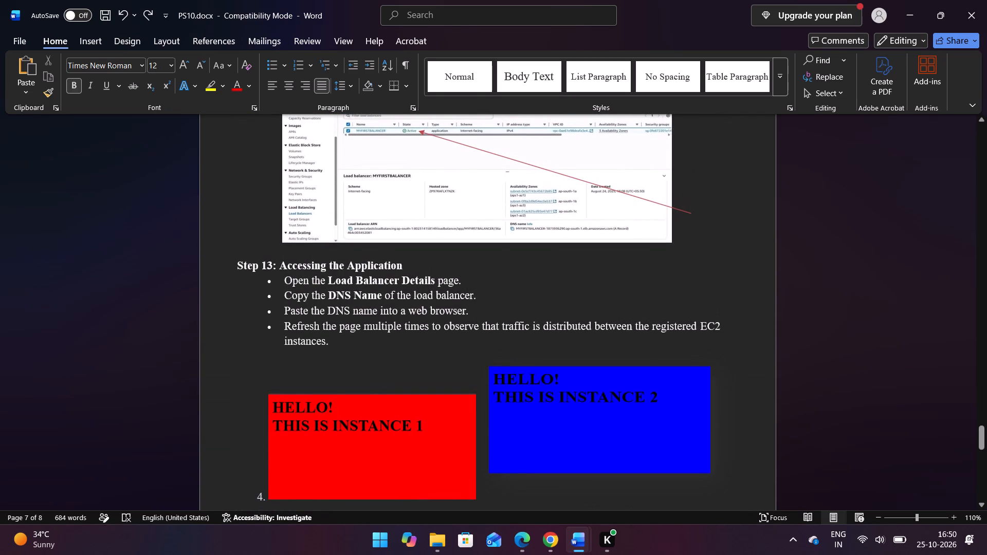
{"action": "left_click", "coordinate": [239, 269]}
{"action": "key", "text": "BackSpace"}
{"action": "key", "text": "BackSpace"}
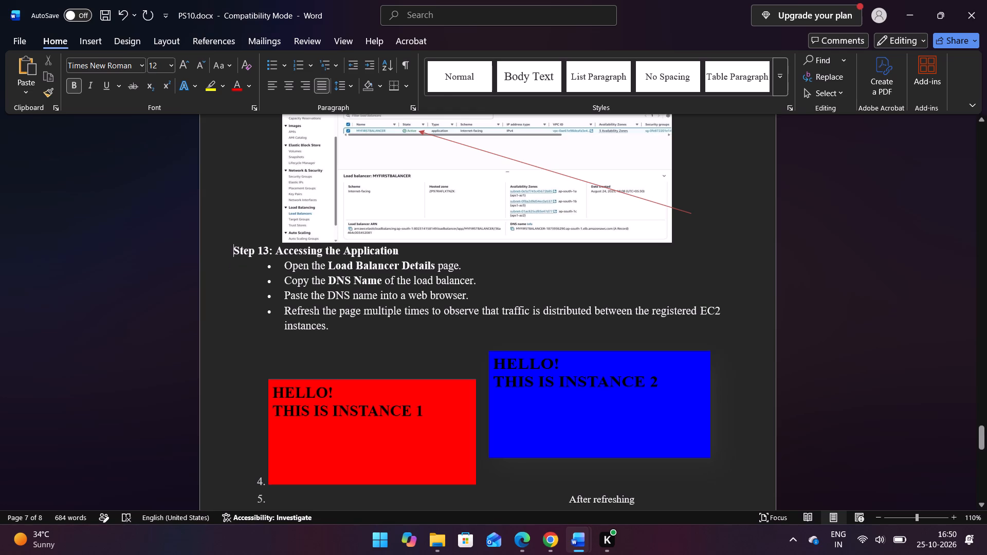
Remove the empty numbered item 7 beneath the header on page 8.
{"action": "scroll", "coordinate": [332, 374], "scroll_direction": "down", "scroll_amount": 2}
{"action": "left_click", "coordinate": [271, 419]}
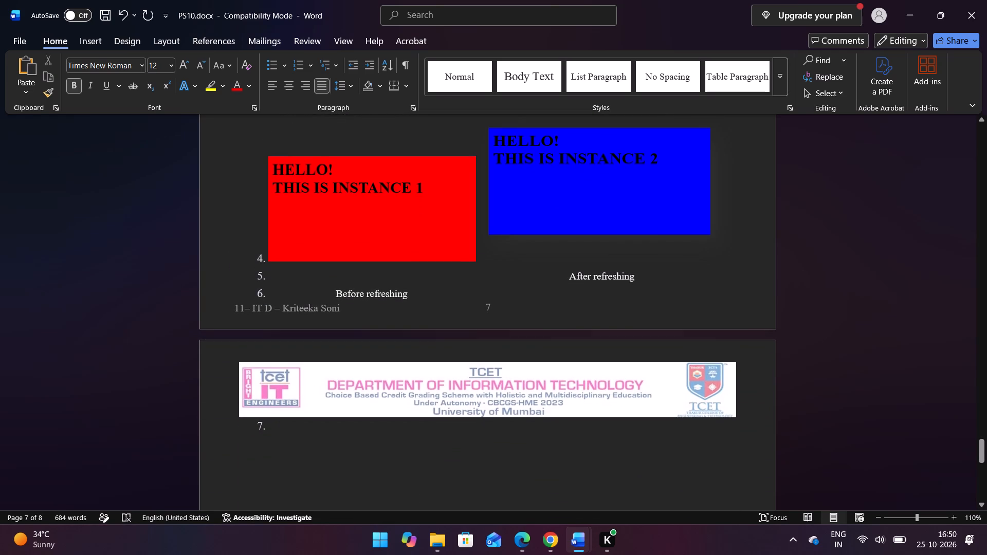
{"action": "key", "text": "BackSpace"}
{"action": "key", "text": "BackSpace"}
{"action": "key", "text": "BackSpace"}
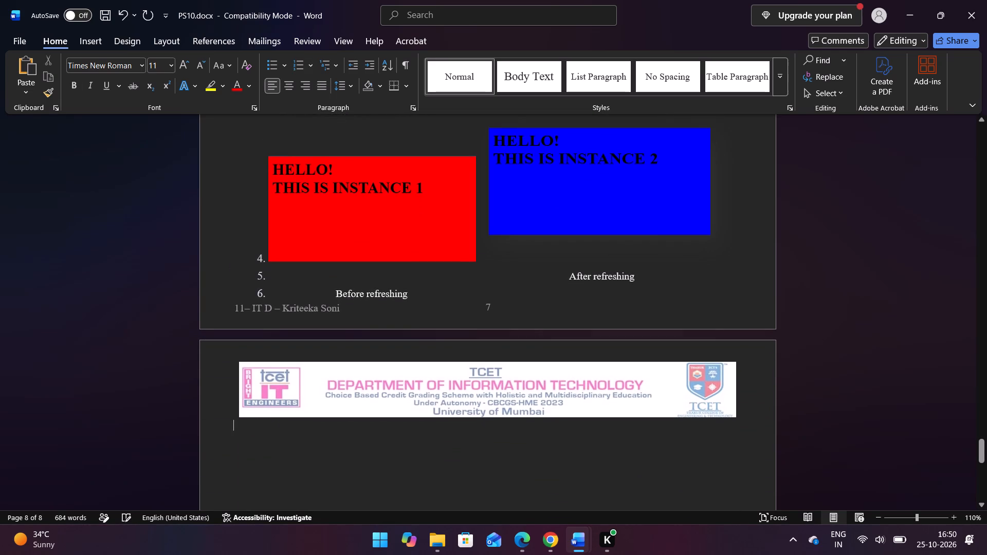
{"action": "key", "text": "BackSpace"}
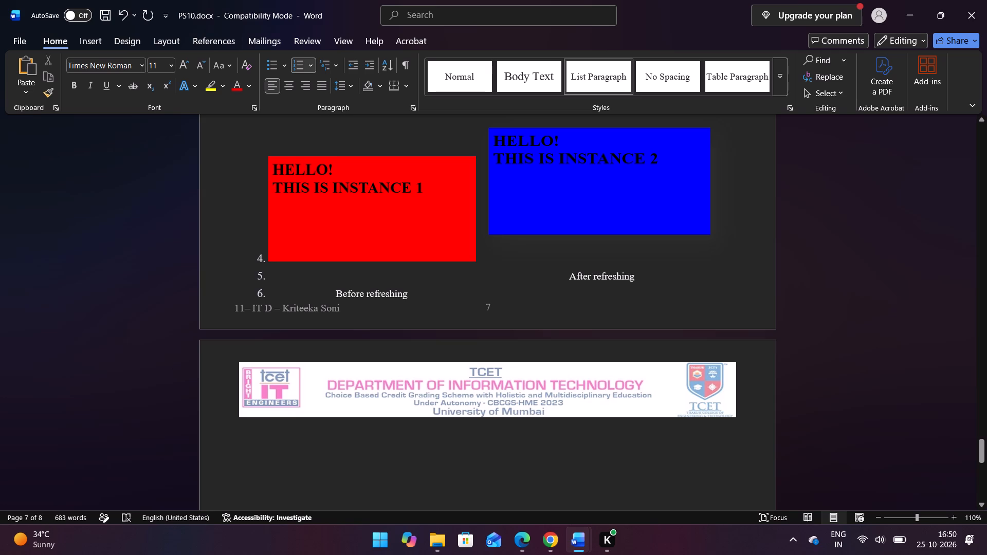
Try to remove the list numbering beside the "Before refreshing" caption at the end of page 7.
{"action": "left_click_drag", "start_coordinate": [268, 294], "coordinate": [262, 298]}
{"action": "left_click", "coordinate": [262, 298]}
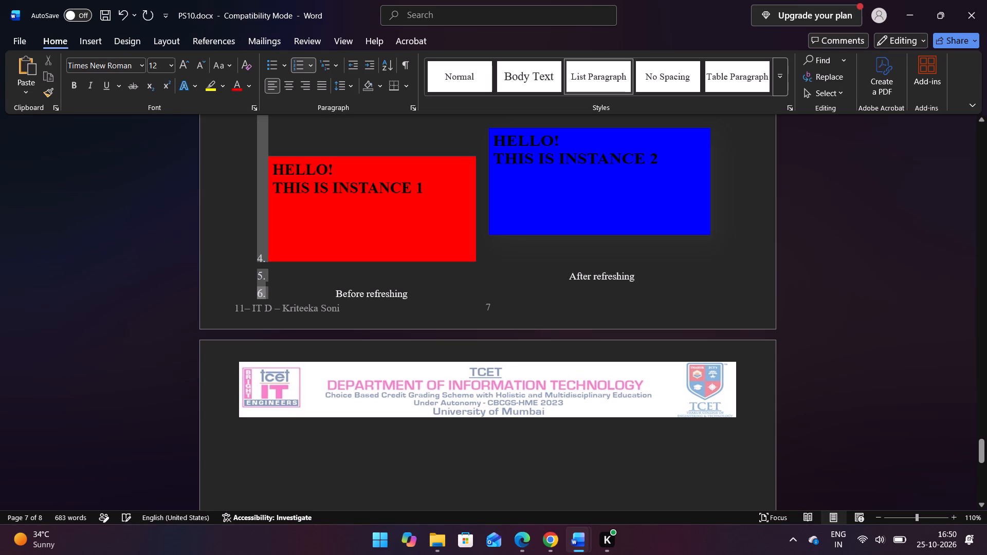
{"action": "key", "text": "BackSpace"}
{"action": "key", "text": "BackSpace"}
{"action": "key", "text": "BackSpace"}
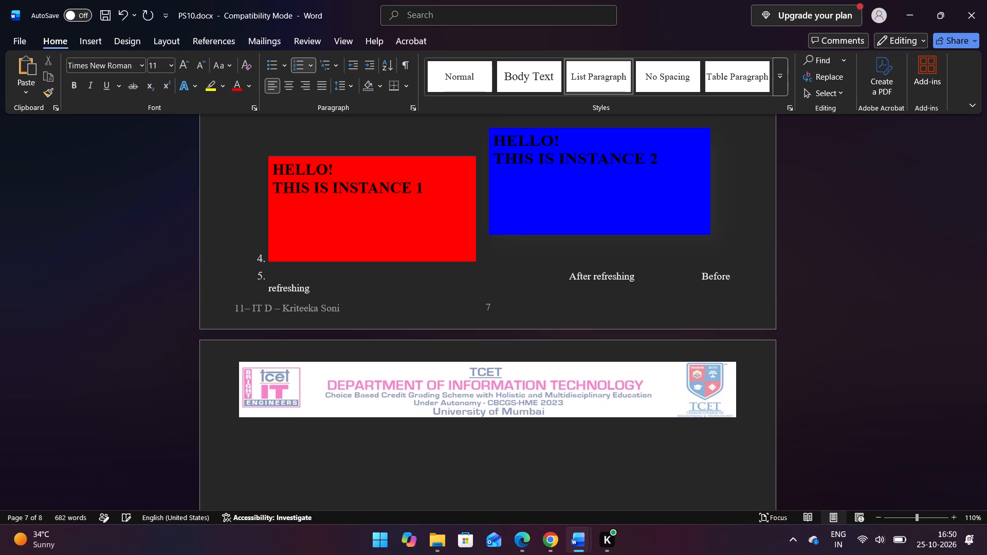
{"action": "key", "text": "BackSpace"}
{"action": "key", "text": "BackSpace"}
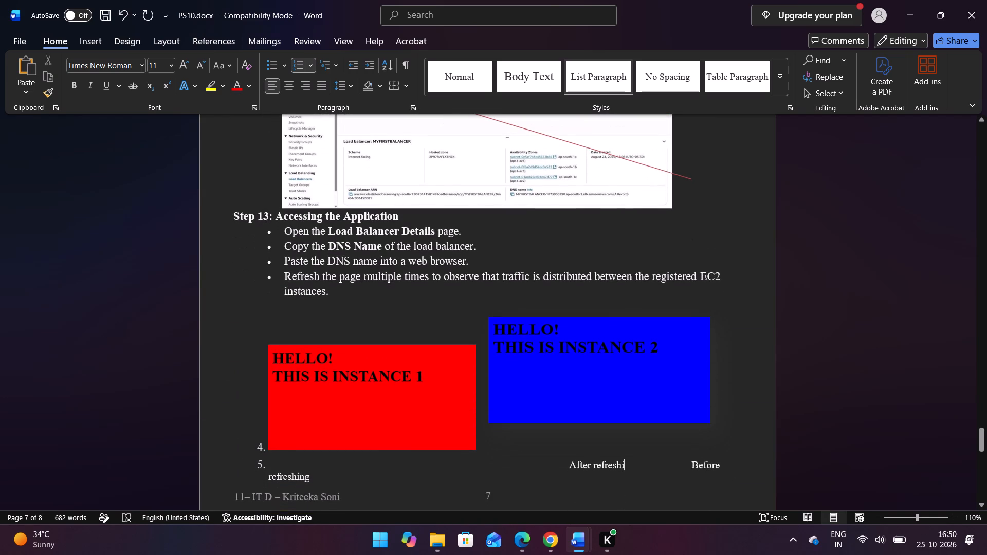
Undo the recent edits back to the layout with the red and blue instance pictures side by side above the "Before refreshing" caption.
{"action": "key", "text": "ctrl+z"}
{"action": "key", "text": "ctrl+z"}
{"action": "key", "text": "ctrl+z"}
{"action": "key", "text": "ctrl+z"}
{"action": "key", "text": "ctrl+z"}
{"action": "key", "text": "ctrl+z"}
{"action": "key", "text": "ctrl+z"}
{"action": "key", "text": "ctrl+z"}
{"action": "key", "text": "ctrl+z"}
{"action": "key", "text": "ctrl+z"}
{"action": "key", "text": "ctrl+z"}
{"action": "key", "text": "ctrl+z"}
{"action": "key", "text": "ctrl+z"}
{"action": "key", "text": "ctrl+z"}
{"action": "key", "text": "ctrl+z"}
{"action": "key", "text": "ctrl+z"}
{"action": "key", "text": "ctrl+z"}
{"action": "key", "text": "ctrl+z"}
{"action": "key", "text": "ctrl+z"}
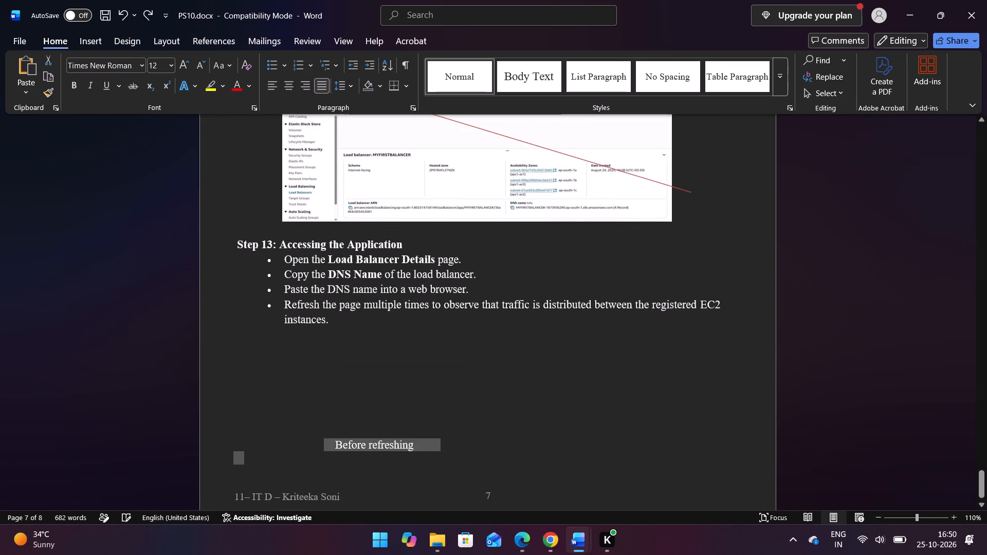
{"action": "key", "text": "ctrl+z"}
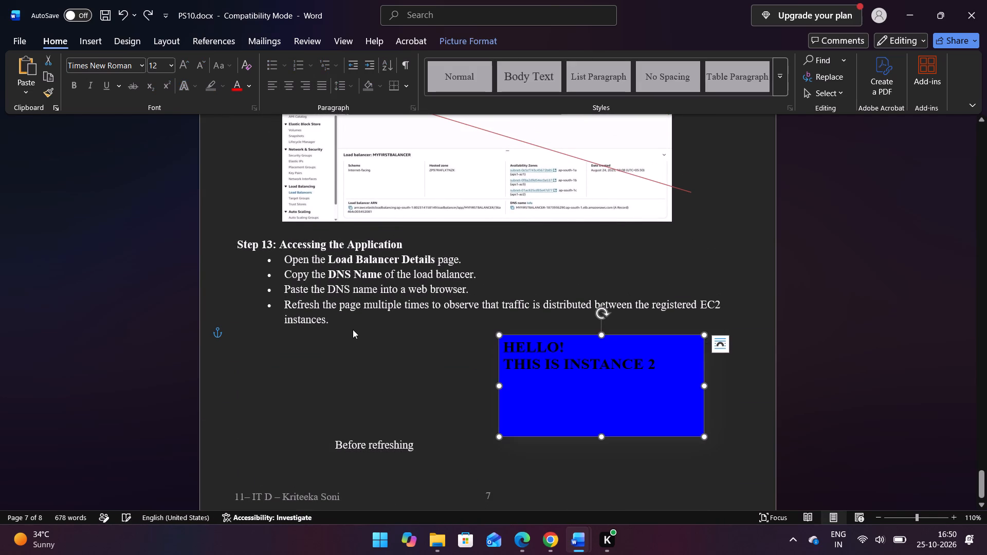
{"action": "type", "text": "zzz"}
{"action": "key", "text": "ctrl+z"}
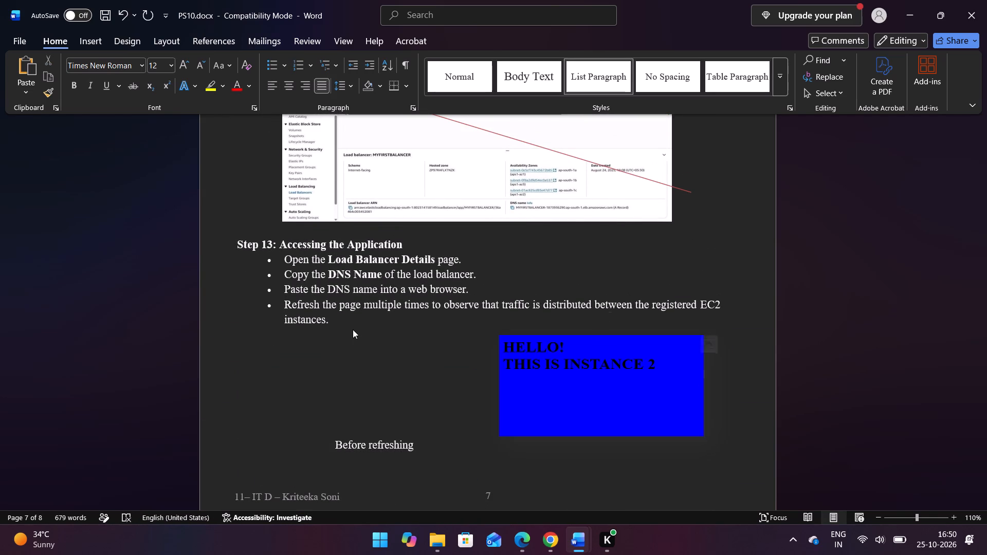
{"action": "key", "text": "ctrl+z"}
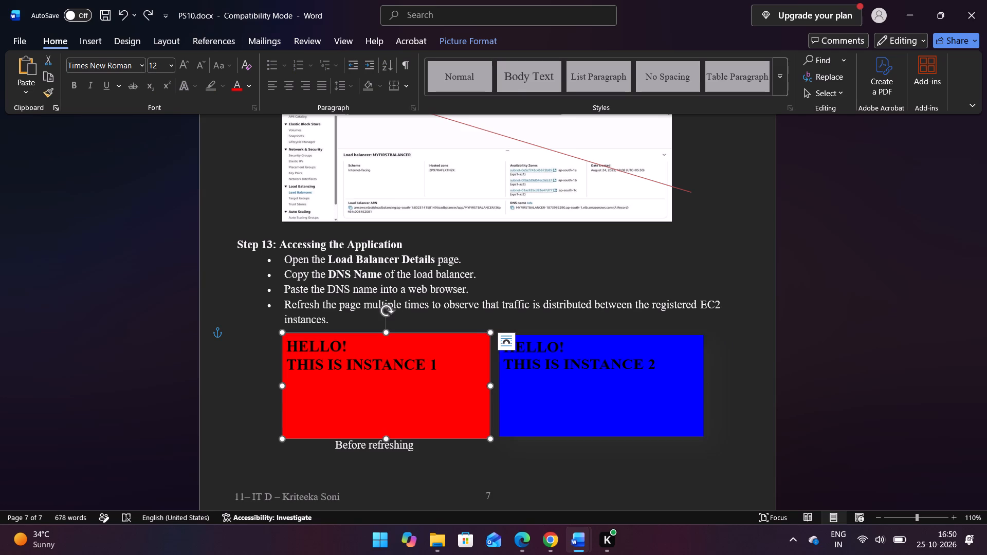
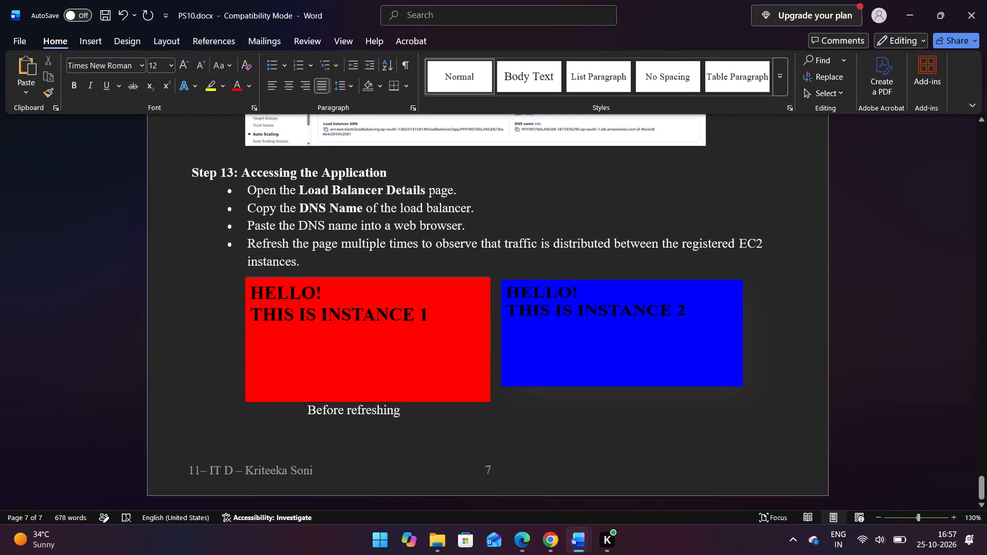
Add the caption "After refreshing" on a new line below the "Before refreshing" caption, spaced across to sit under the blue instance picture.
{"action": "left_click", "coordinate": [498, 394]}
{"action": "double_click", "coordinate": [498, 394]}
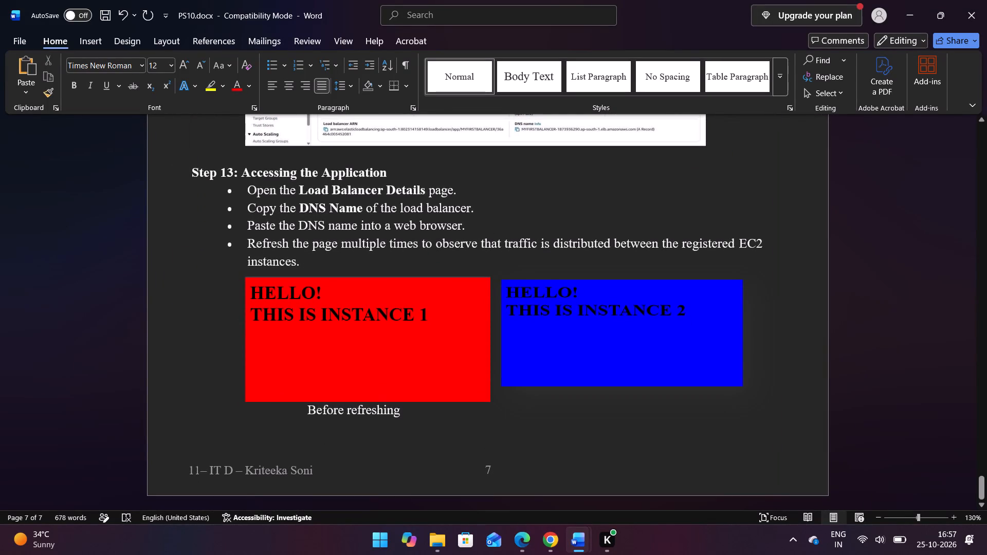
{"action": "left_click", "coordinate": [498, 394]}
{"action": "double_click", "coordinate": [461, 378]}
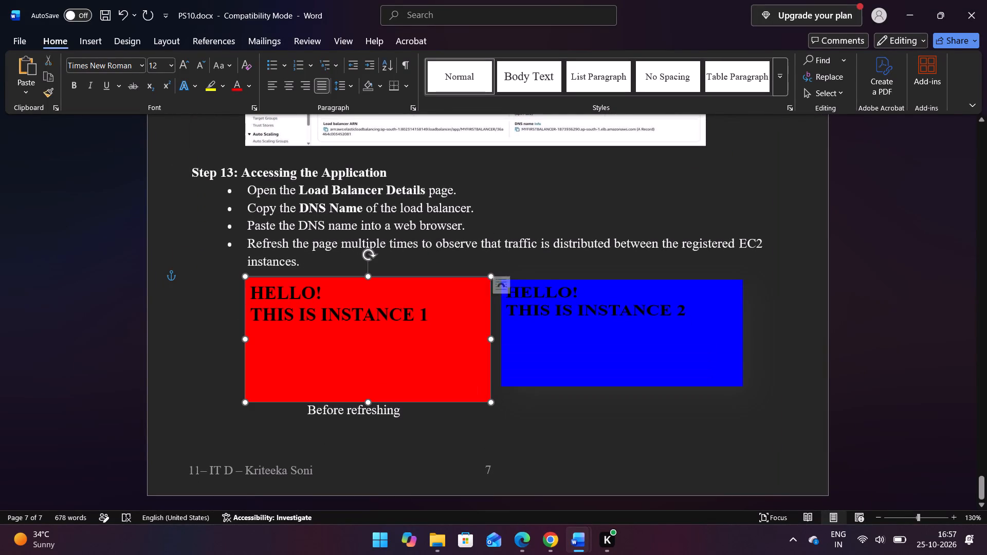
{"action": "left_click", "coordinate": [505, 401]}
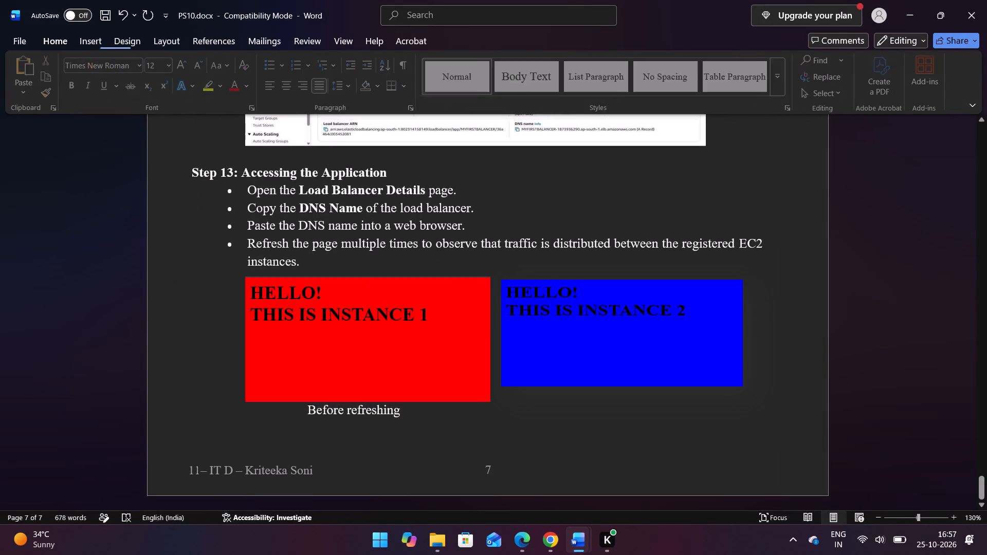
{"action": "left_click", "coordinate": [423, 415]}
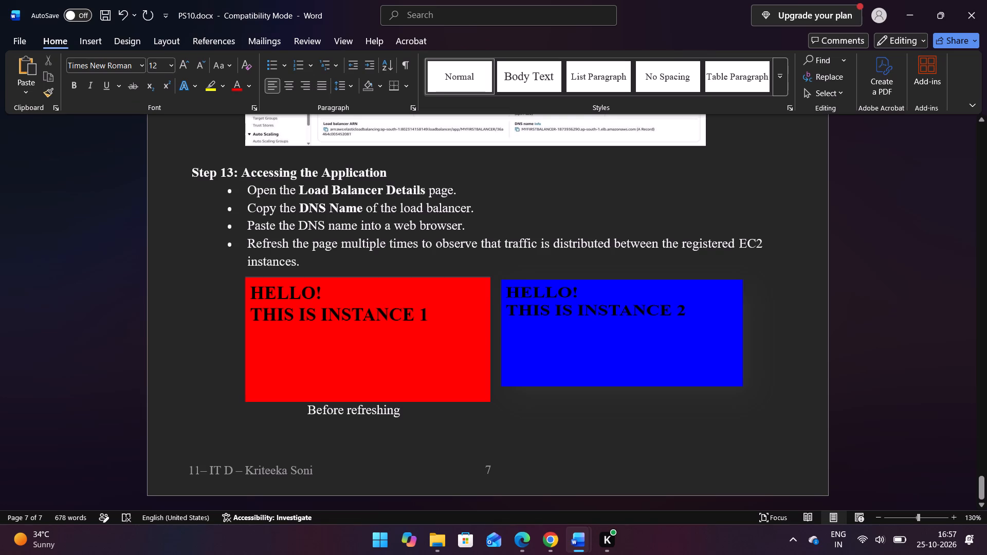
{"action": "key", "text": "Return"}
{"action": "key", "text": "space"}
{"action": "key", "text": "space"}
{"action": "key", "text": "space"}
{"action": "key", "text": "space"}
{"action": "key", "text": "space"}
{"action": "key", "text": "space"}
{"action": "key", "text": "space"}
{"action": "key", "text": "space"}
{"action": "key", "text": "space"}
{"action": "key", "text": "space"}
{"action": "key", "text": "space"}
{"action": "key", "text": "space"}
{"action": "key", "text": "space"}
{"action": "key", "text": "space"}
{"action": "key", "text": "space"}
{"action": "key", "text": "space"}
{"action": "key", "text": "space"}
{"action": "key", "text": "space"}
{"action": "key", "text": "space"}
{"action": "key", "text": "space"}
{"action": "key", "text": "space"}
{"action": "key", "text": "space"}
{"action": "key", "text": "space"}
{"action": "key", "text": "space"}
{"action": "key", "text": "space"}
{"action": "key", "text": "space"}
{"action": "key", "text": "space"}
{"action": "type", "text": "fter"}
{"action": "key", "text": "space"}
{"action": "type", "text": "refreshing"}
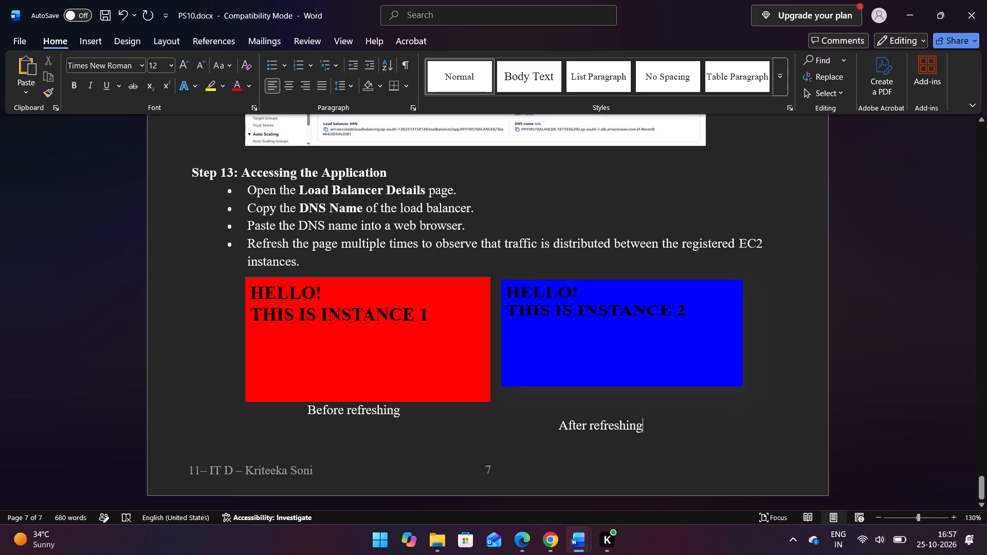
Indent the "After refreshing" caption with five more spaces so it sits more centrally under the blue picture.
{"action": "key", "text": "Left"}
{"action": "key", "text": "Left"}
{"action": "key", "text": "Left"}
{"action": "key", "text": "Left"}
{"action": "key", "text": "Left"}
{"action": "key", "text": "Left"}
{"action": "key", "text": "Left"}
{"action": "key", "text": "Left"}
{"action": "key", "text": "Left"}
{"action": "key", "text": "Left"}
{"action": "key", "text": "Left"}
{"action": "key", "text": "Left"}
{"action": "key", "text": "Left"}
{"action": "key", "text": "Left"}
{"action": "key", "text": "Left"}
{"action": "key", "text": "Left"}
{"action": "key", "text": "space"}
{"action": "key", "text": "space"}
{"action": "key", "text": "space"}
{"action": "key", "text": "space"}
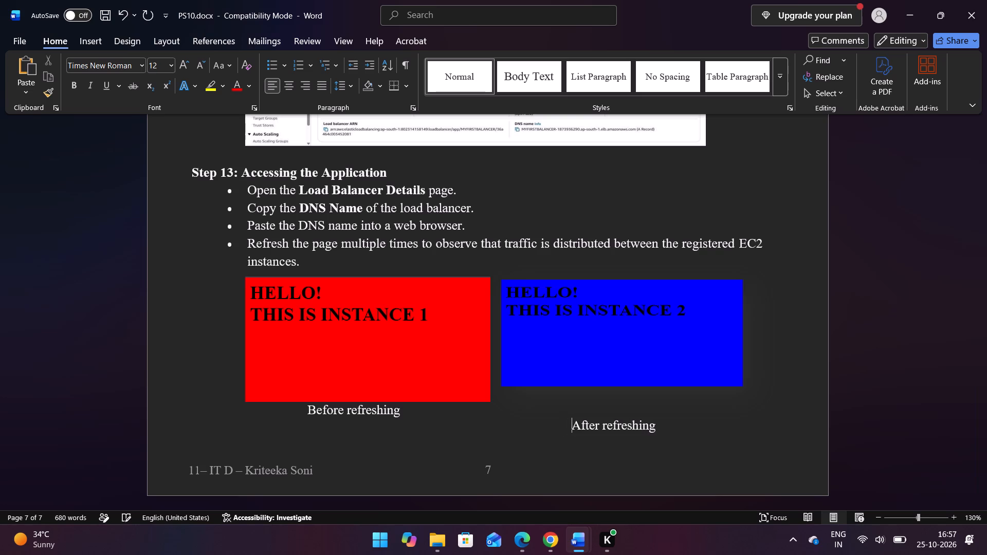
{"action": "key", "text": "space"}
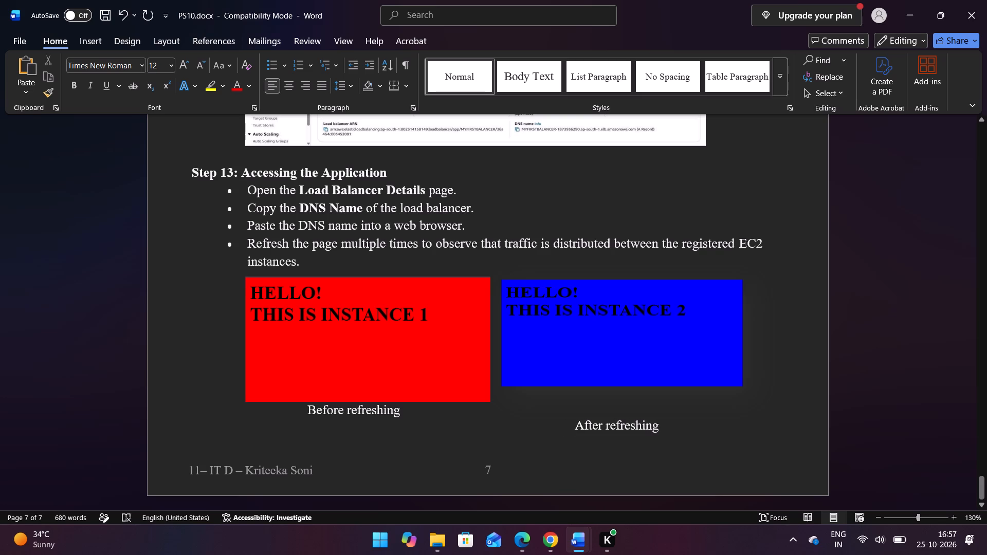
Enlarge the blue instance 2 picture slightly so its bottom edge nearly lines up with the red instance 1 picture.
{"action": "left_click", "coordinate": [609, 348]}
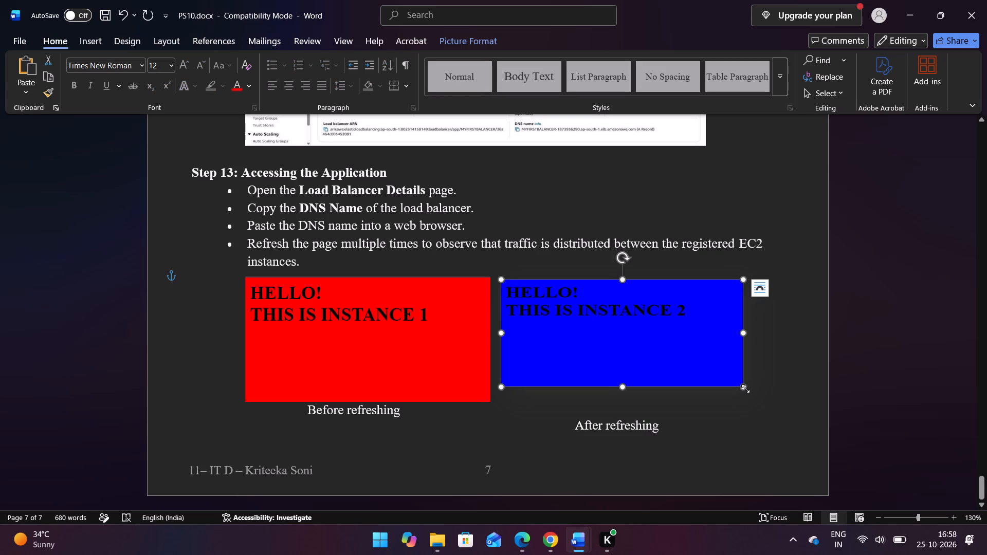
{"action": "left_click_drag", "start_coordinate": [745, 388], "coordinate": [747, 391]}
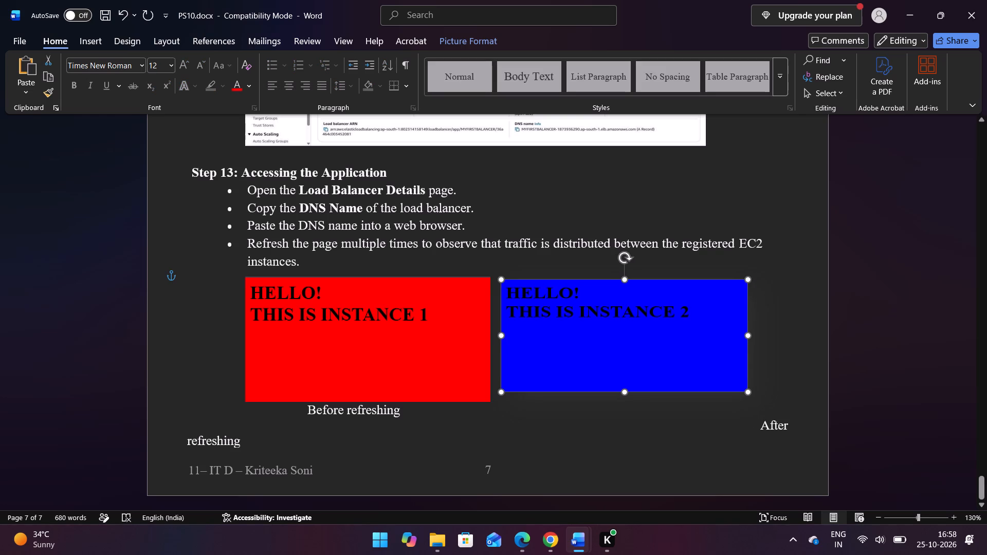
{"action": "left_click_drag", "start_coordinate": [747, 391], "coordinate": [747, 385]}
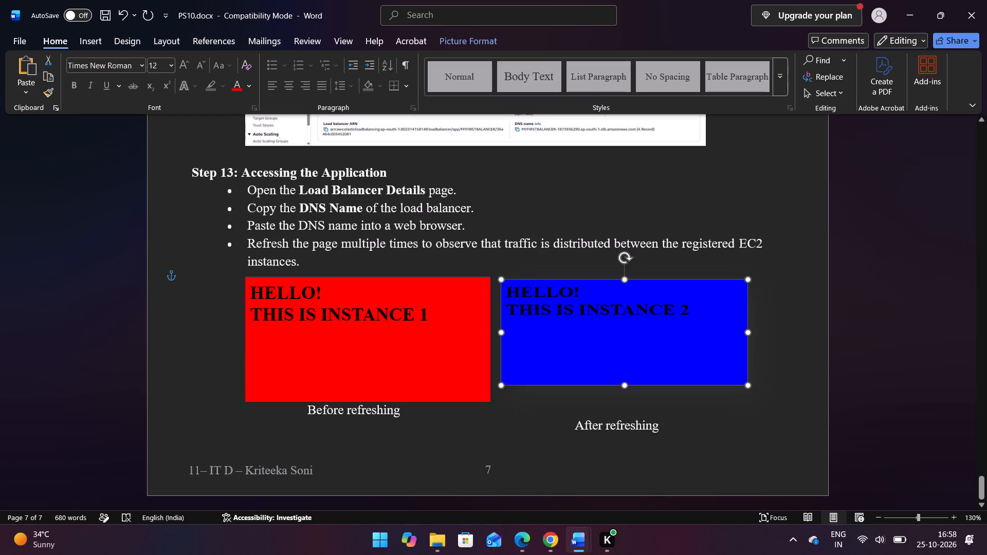
{"action": "left_click_drag", "start_coordinate": [747, 385], "coordinate": [747, 387]}
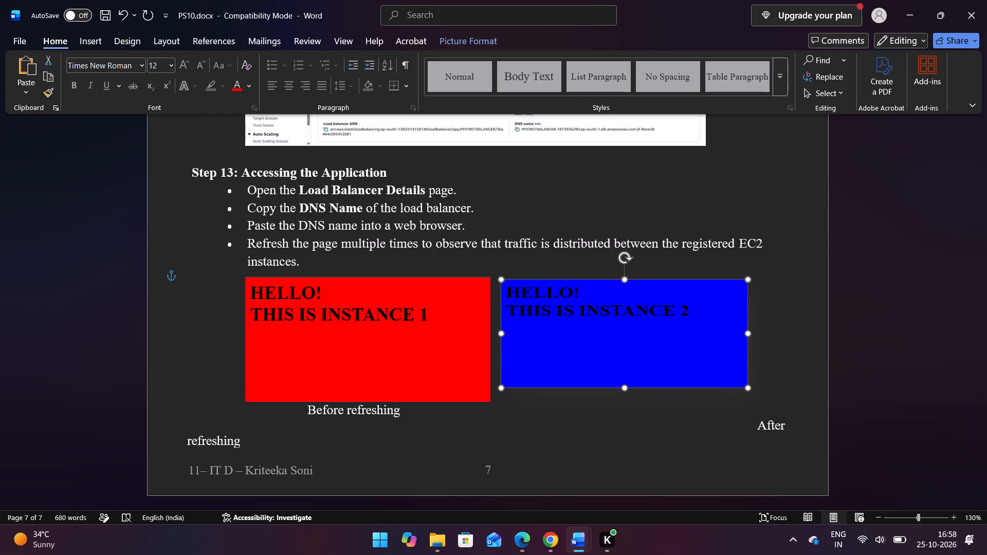
{"action": "left_click_drag", "start_coordinate": [747, 387], "coordinate": [747, 395]}
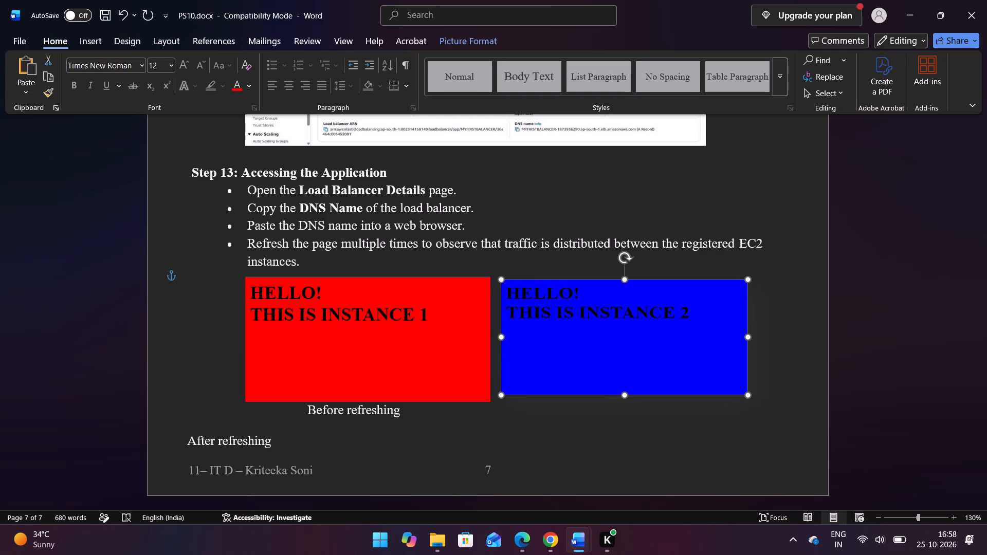
{"action": "left_click_drag", "start_coordinate": [747, 395], "coordinate": [747, 402]}
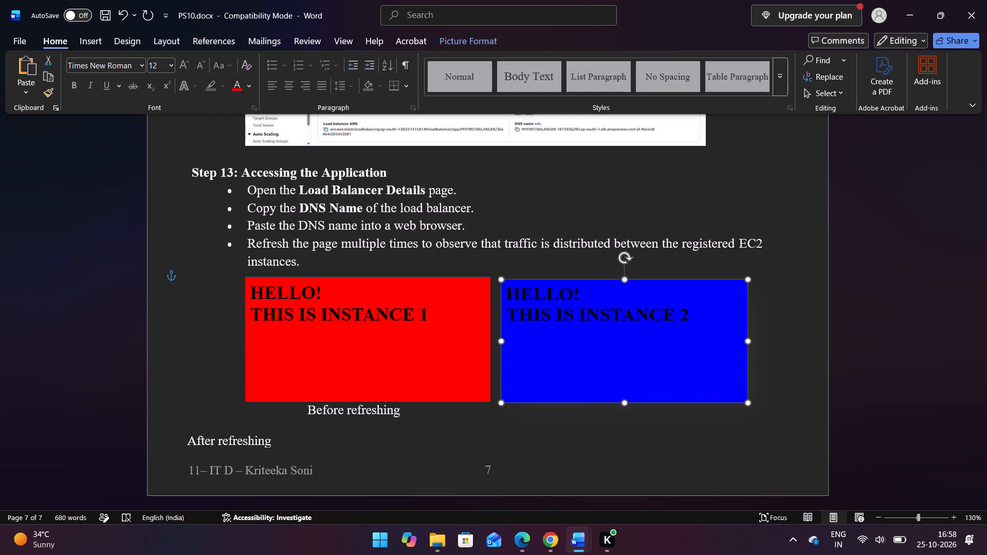
{"action": "left_click_drag", "start_coordinate": [747, 402], "coordinate": [747, 400]}
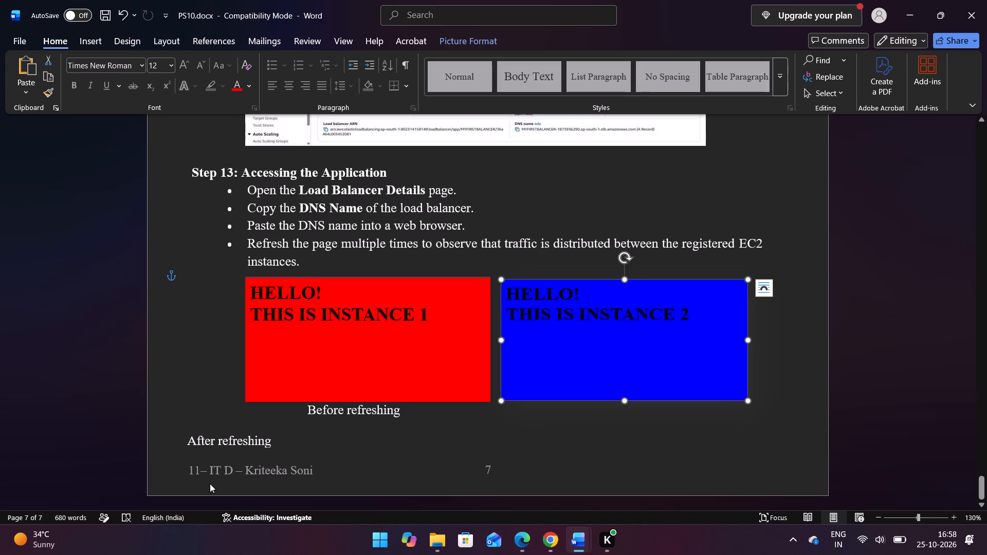
Put the displaced "After refreshing" caption on its own line and space it back under the middle of the blue picture.
{"action": "left_click", "coordinate": [188, 443]}
{"action": "key", "text": "Return"}
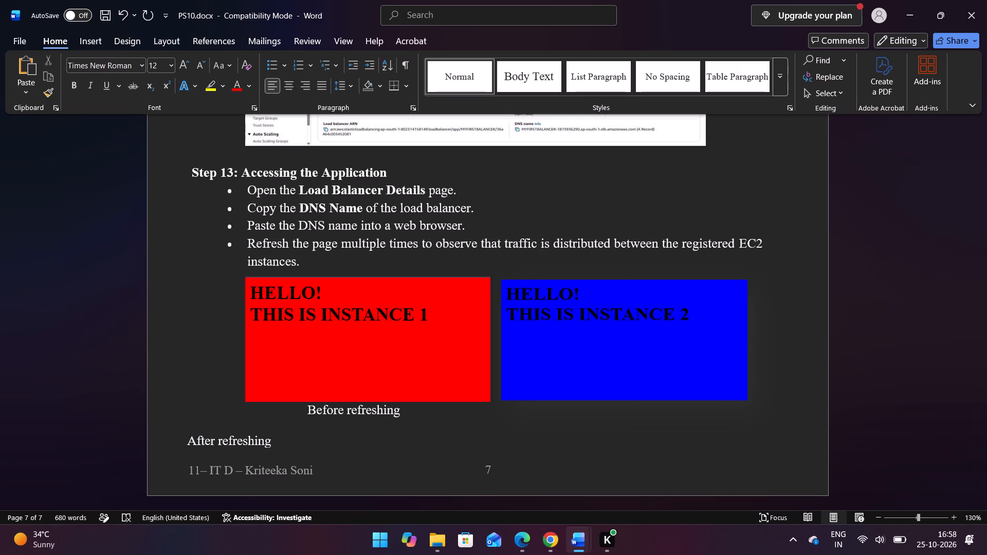
{"action": "key", "text": "space"}
{"action": "key", "text": "space"}
{"action": "key", "text": "space"}
{"action": "key", "text": "space"}
{"action": "key", "text": "space"}
{"action": "key", "text": "space"}
{"action": "key", "text": "space"}
{"action": "key", "text": "space"}
{"action": "key", "text": "space"}
{"action": "key", "text": "space"}
{"action": "key", "text": "space"}
{"action": "key", "text": "space"}
{"action": "key", "text": "space"}
{"action": "key", "text": "space"}
{"action": "key", "text": "space"}
{"action": "key", "text": "space"}
{"action": "key", "text": "space"}
{"action": "key", "text": "space"}
{"action": "key", "text": "space"}
{"action": "key", "text": "space"}
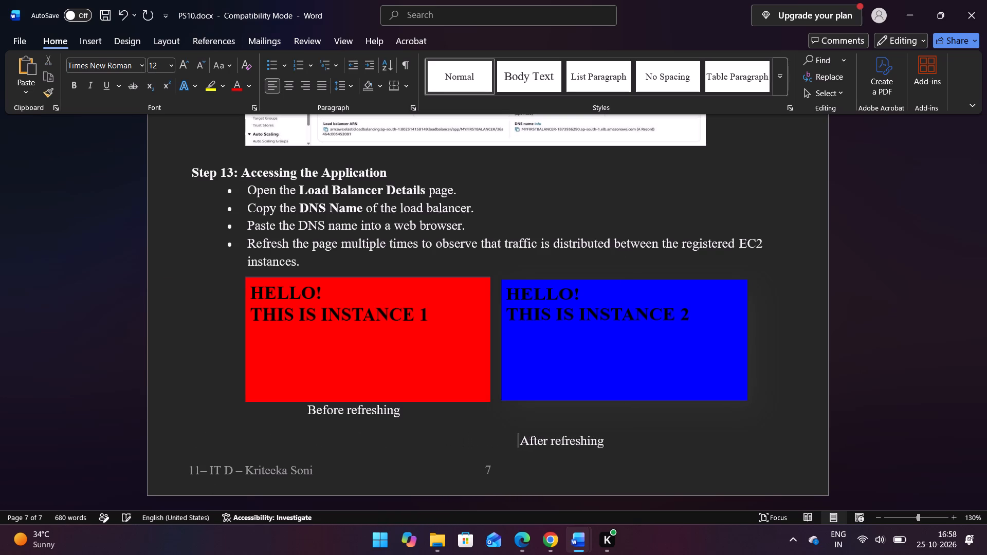
{"action": "key", "text": "space"}
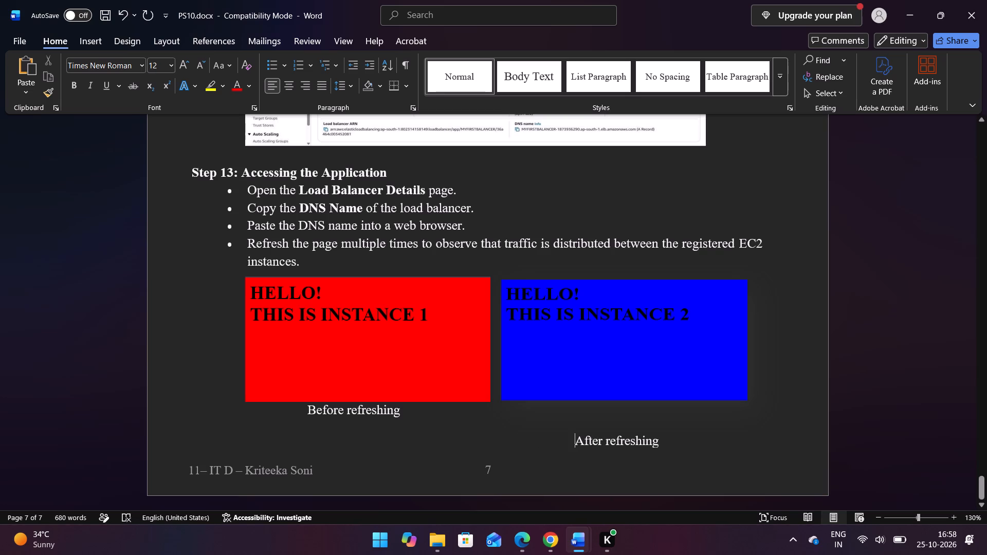
Enter "Before refreshing" again one line below the existing caption and align it under the red picture.
{"action": "left_click", "coordinate": [308, 406]}
{"action": "left_click_drag", "start_coordinate": [308, 406], "coordinate": [335, 412]}
{"action": "left_click_drag", "start_coordinate": [335, 412], "coordinate": [392, 409]}
{"action": "left_click", "coordinate": [392, 409]}
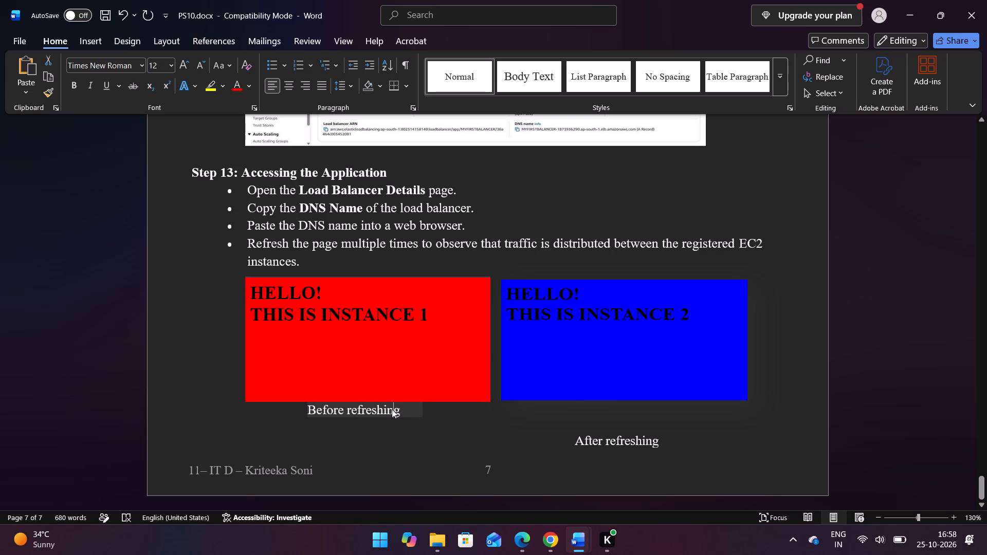
{"action": "left_click", "coordinate": [309, 421]}
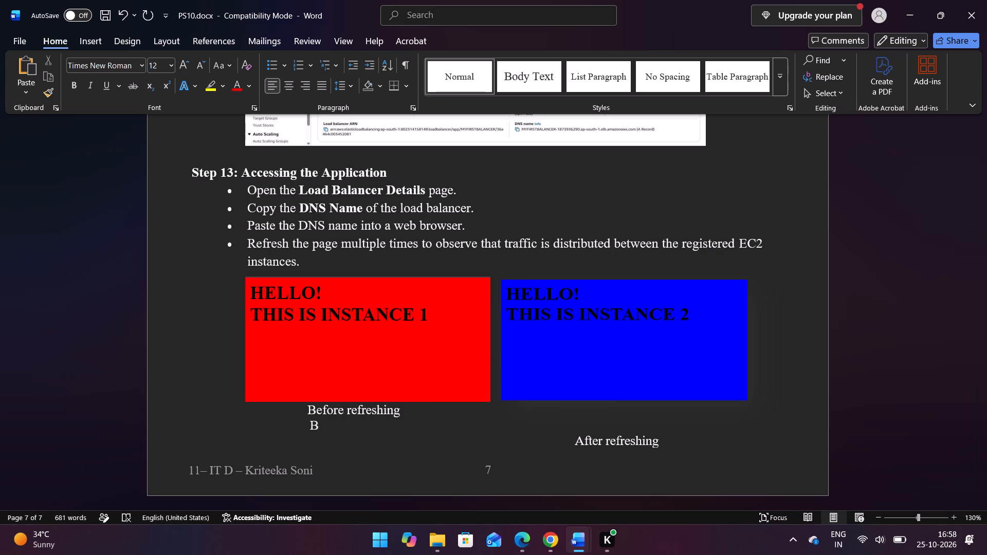
{"action": "type", "text": "efotr"}
{"action": "key", "text": "BackSpace"}
{"action": "key", "text": "BackSpace"}
{"action": "type", "text": "re"}
{"action": "key", "text": "space"}
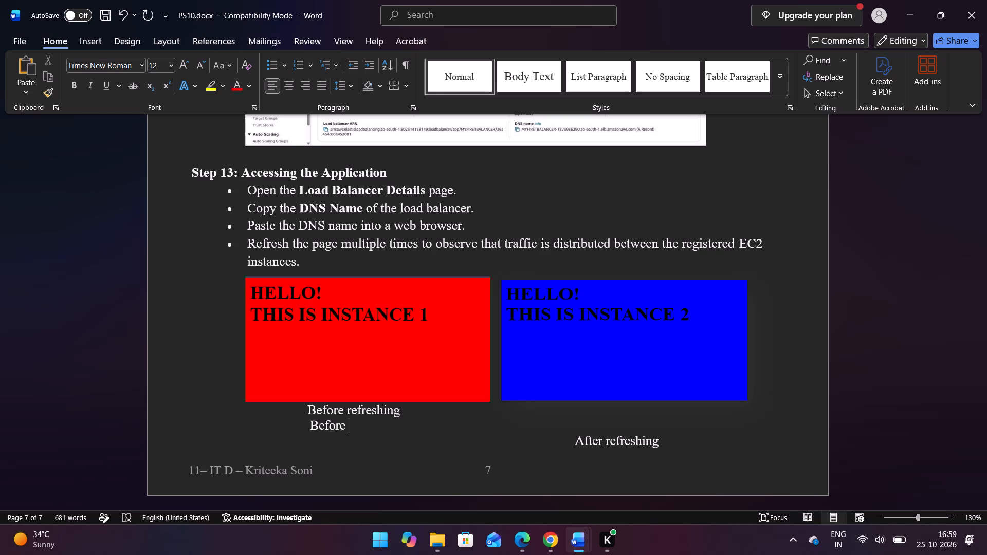
{"action": "type", "text": "re"}
{"action": "type", "text": "freshing"}
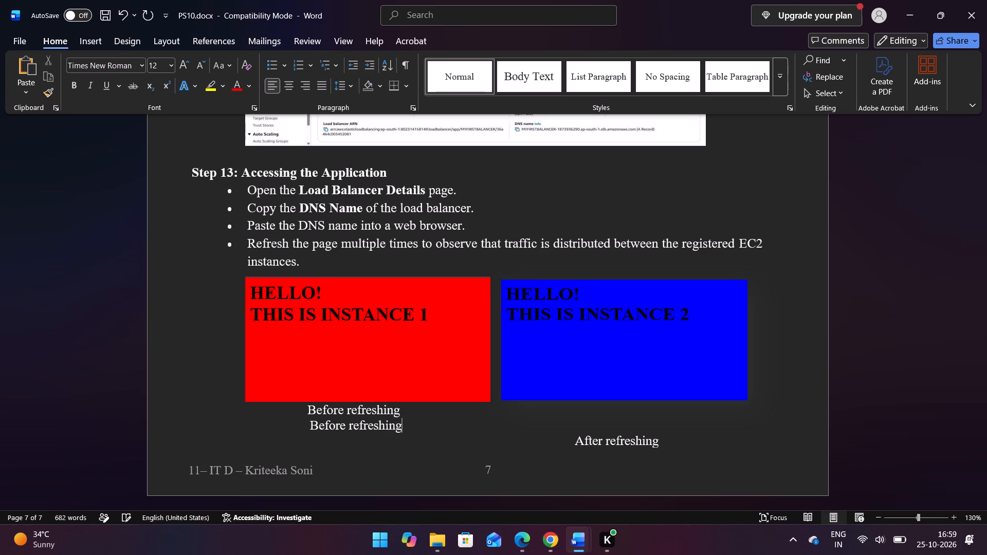
{"action": "left_click", "coordinate": [313, 426]}
{"action": "key", "text": "BackSpace"}
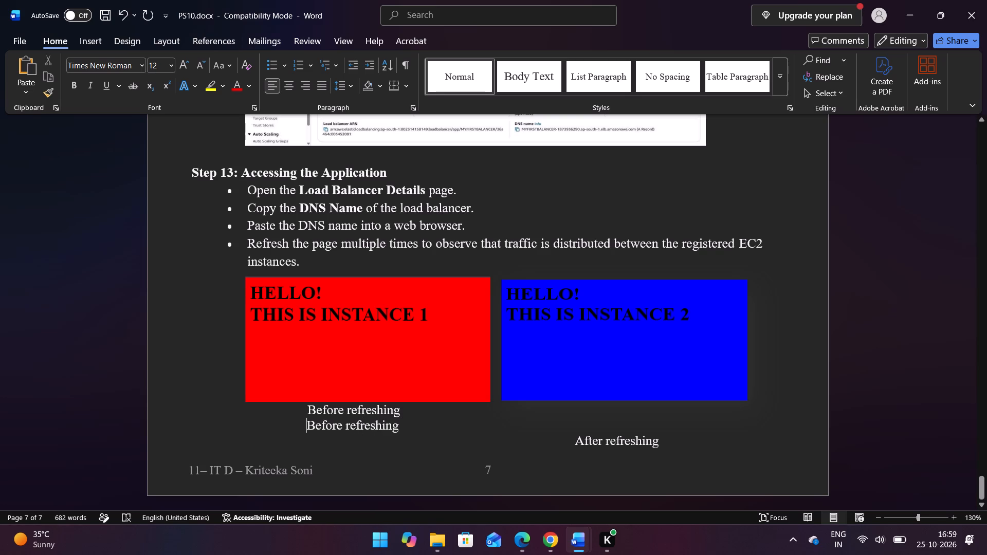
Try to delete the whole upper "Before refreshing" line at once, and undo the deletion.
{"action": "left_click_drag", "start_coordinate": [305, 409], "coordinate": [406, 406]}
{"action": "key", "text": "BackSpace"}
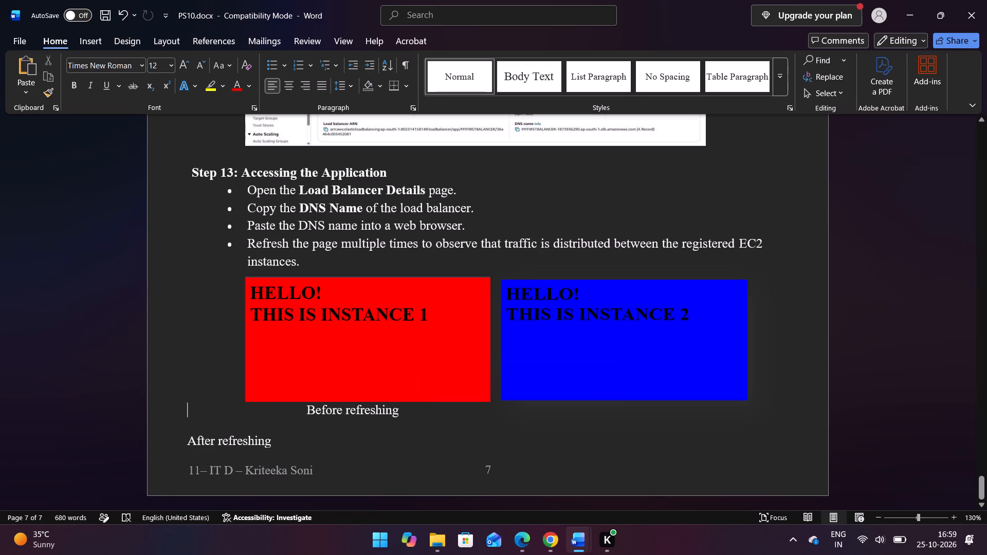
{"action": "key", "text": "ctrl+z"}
Delete the upper "Before refreshing" caption directly beneath the red instance 1 picture, keeping the lower one.
{"action": "left_click", "coordinate": [400, 406]}
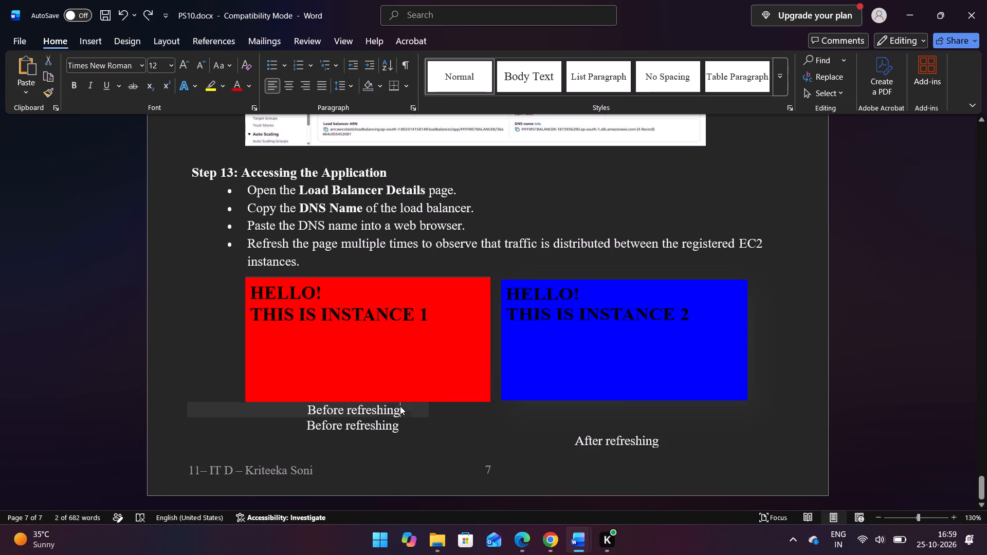
{"action": "left_click", "coordinate": [400, 406]}
{"action": "left_click_drag", "start_coordinate": [400, 406], "coordinate": [387, 409]}
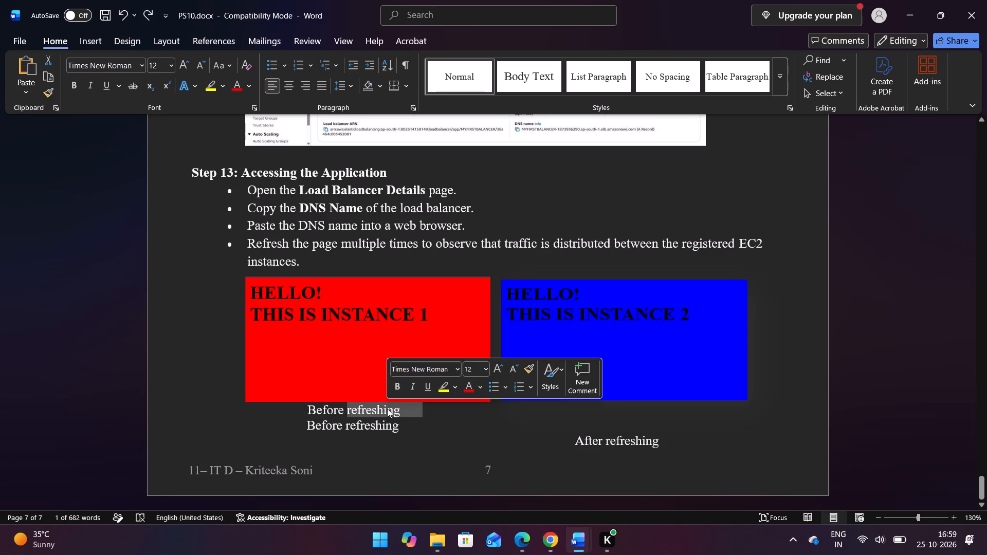
{"action": "left_click", "coordinate": [387, 409]}
{"action": "left_click", "coordinate": [398, 409]}
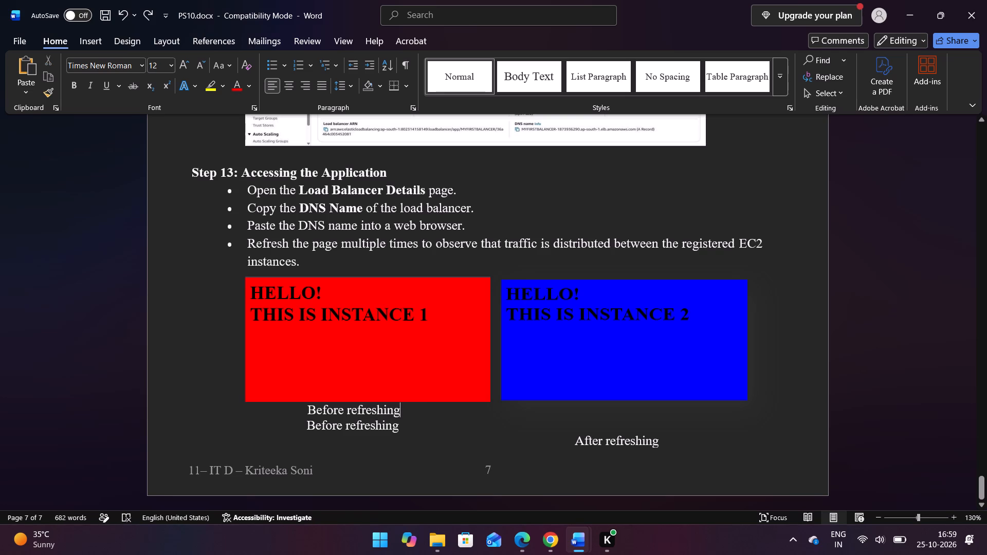
{"action": "key", "text": "BackSpace"}
{"action": "key", "text": "BackSpace"}
{"action": "key", "text": "BackSpace"}
{"action": "key", "text": "BackSpace"}
{"action": "key", "text": "BackSpace"}
{"action": "key", "text": "BackSpace"}
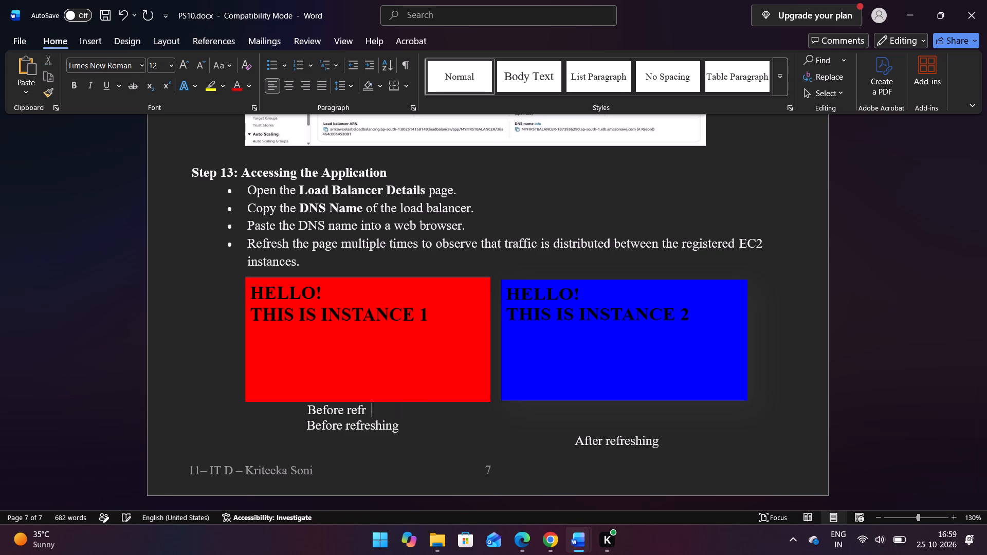
{"action": "key", "text": "BackSpace"}
{"action": "key", "text": "BackSpace"}
{"action": "key", "text": "BackSpace"}
{"action": "key", "text": "BackSpace"}
{"action": "key", "text": "BackSpace"}
{"action": "key", "text": "BackSpace"}
{"action": "key", "text": "BackSpace"}
{"action": "key", "text": "BackSpace"}
{"action": "key", "text": "BackSpace"}
{"action": "key", "text": "BackSpace"}
{"action": "key", "text": "BackSpace"}
Stretch the red instance 1 picture's bottom edge down to just above the "Before refreshing" caption.
{"action": "left_click", "coordinate": [444, 335]}
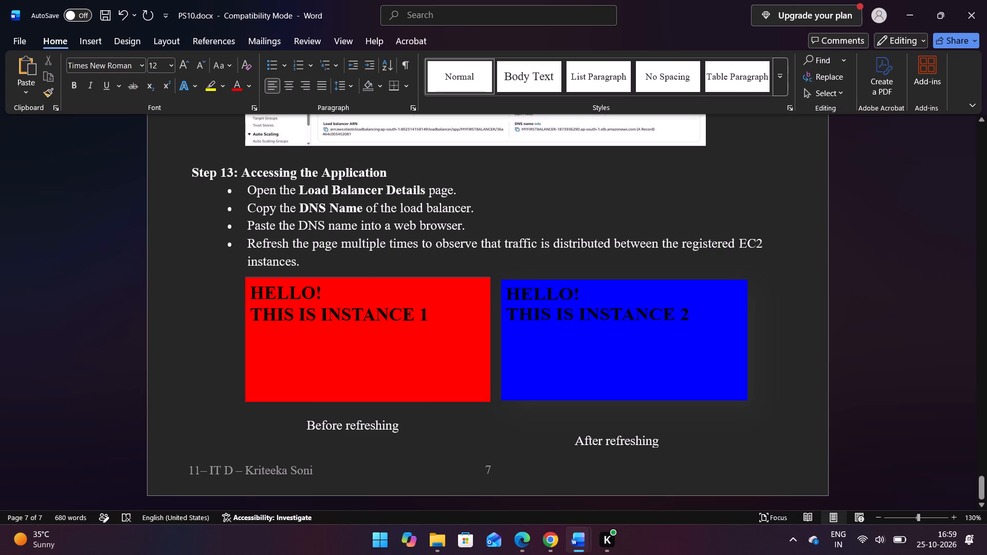
{"action": "left_click_drag", "start_coordinate": [370, 404], "coordinate": [370, 406]}
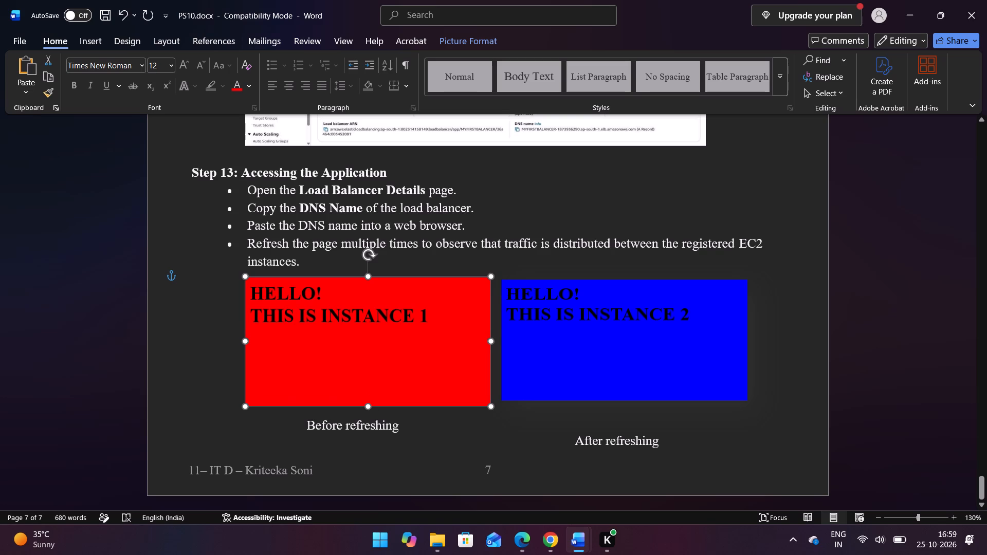
{"action": "left_click_drag", "start_coordinate": [370, 406], "coordinate": [370, 414]}
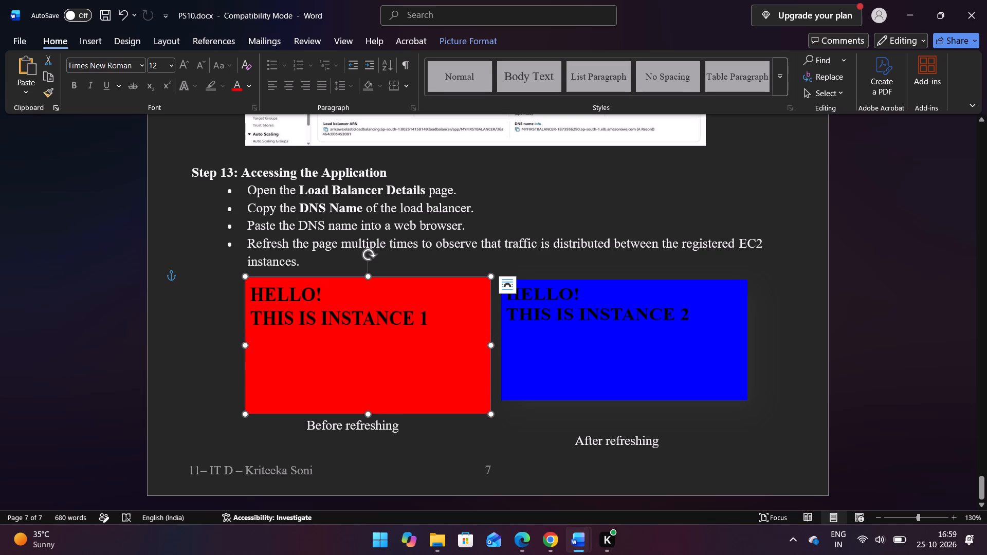
Extend the blue instance 2 picture's bottom edge down very slightly.
{"action": "left_click", "coordinate": [593, 359]}
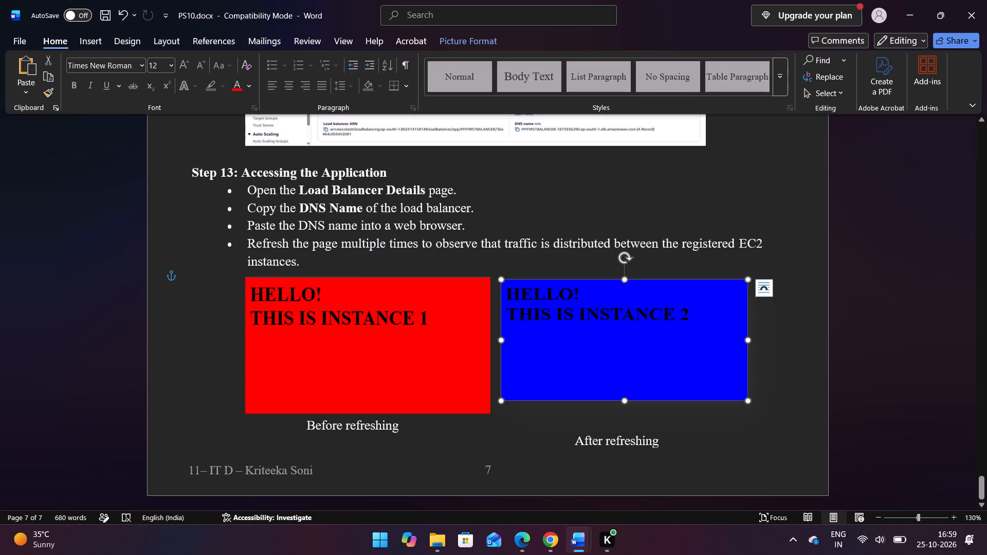
{"action": "left_click", "coordinate": [626, 402]}
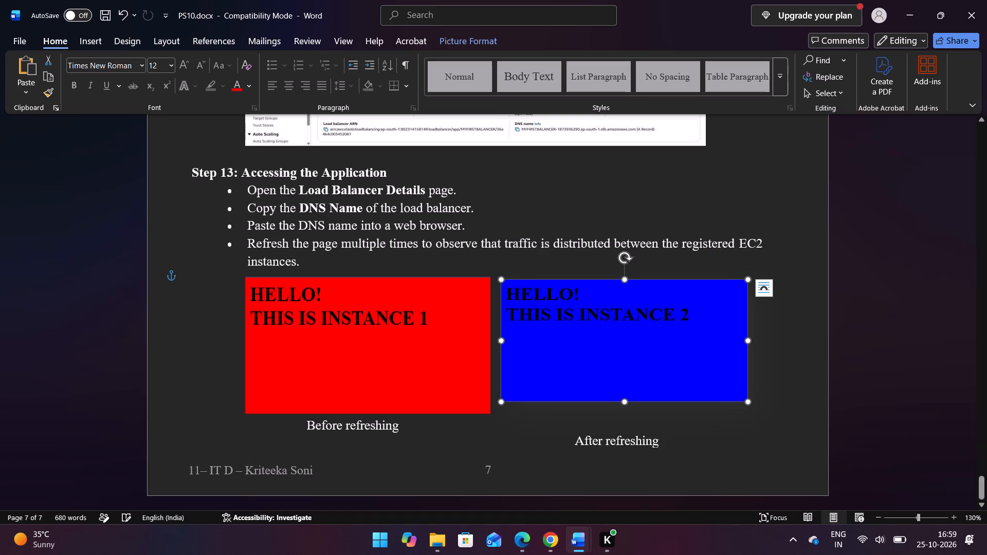
{"action": "left_click", "coordinate": [694, 434]}
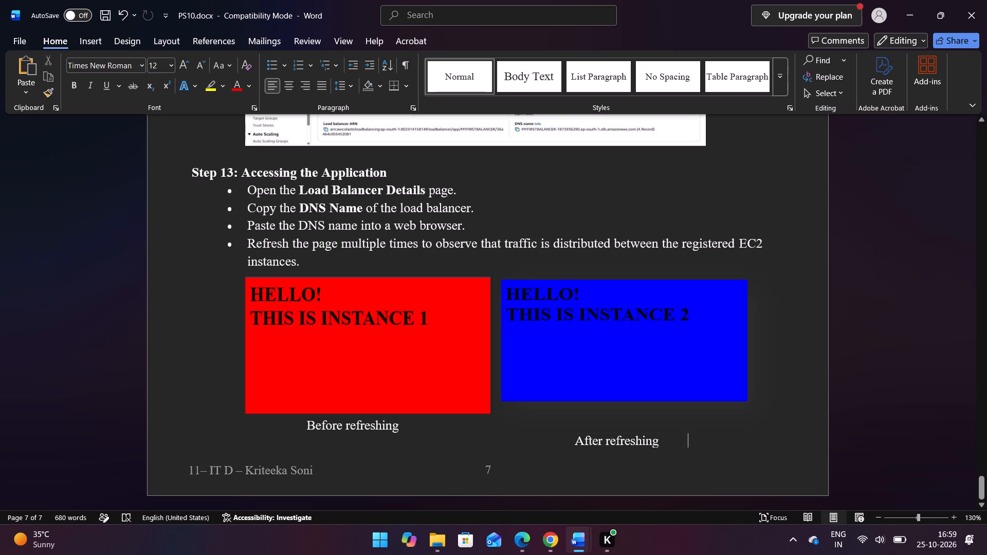
Crop the dark AWS navigation bar off the top of the Health checks screenshot on page 6.
{"action": "scroll", "coordinate": [578, 350], "scroll_direction": "up", "scroll_amount": 3}
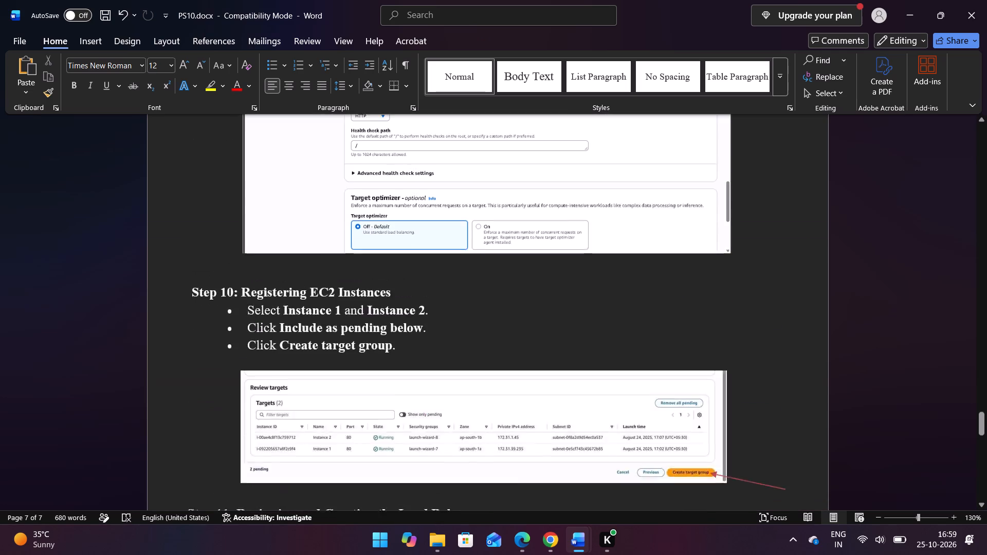
{"action": "scroll", "coordinate": [578, 350], "scroll_direction": "down", "scroll_amount": 11}
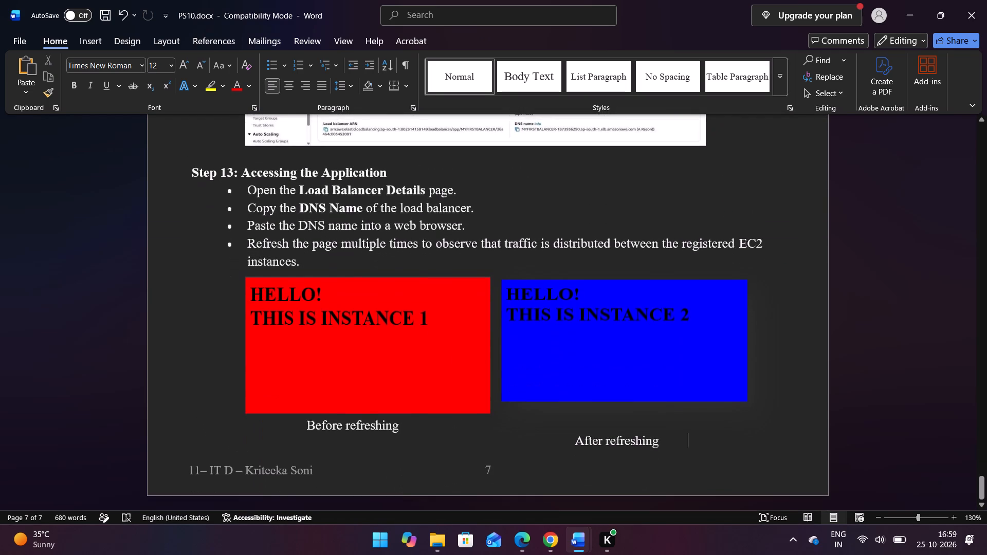
{"action": "scroll", "coordinate": [578, 350], "scroll_direction": "up", "scroll_amount": 5}
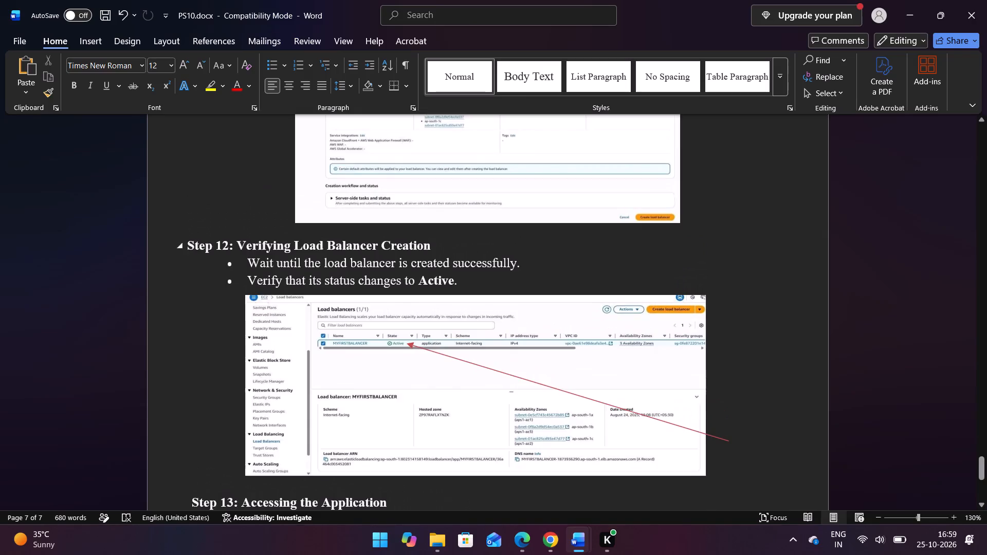
{"action": "scroll", "coordinate": [561, 246], "scroll_direction": "up", "scroll_amount": 5}
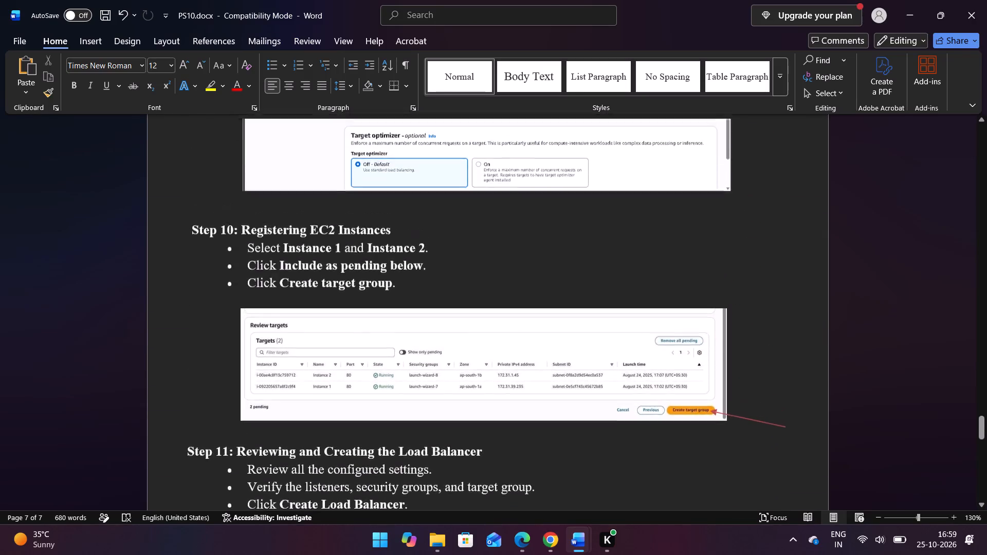
{"action": "scroll", "coordinate": [561, 246], "scroll_direction": "up", "scroll_amount": 2}
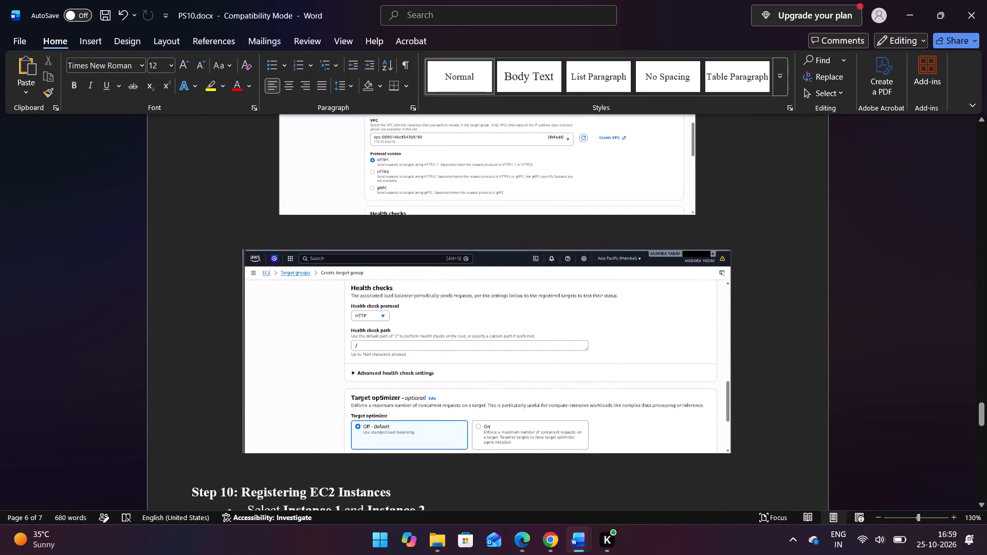
{"action": "left_click", "coordinate": [612, 317]}
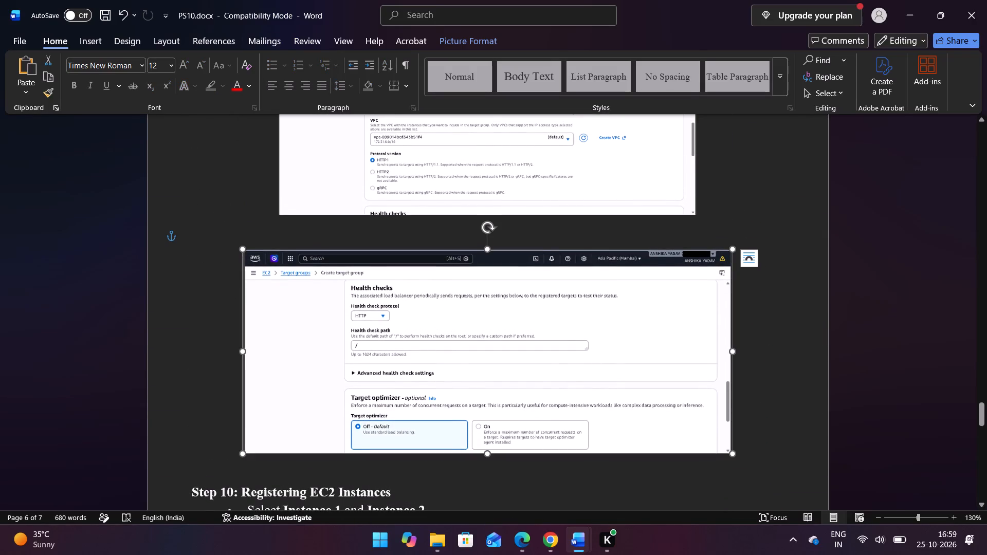
{"action": "right_click", "coordinate": [652, 303]}
{"action": "left_click", "coordinate": [696, 111]}
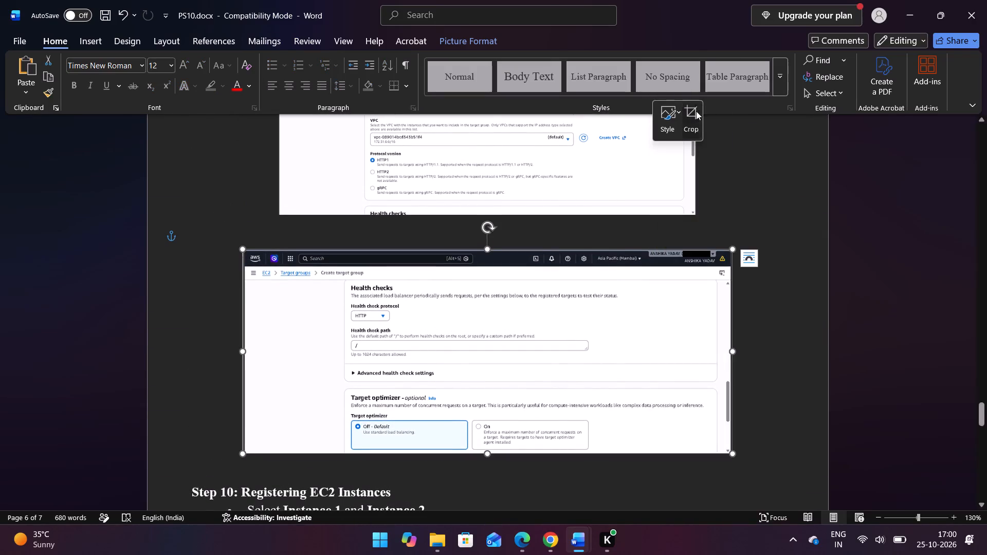
{"action": "left_click_drag", "start_coordinate": [488, 251], "coordinate": [488, 254]}
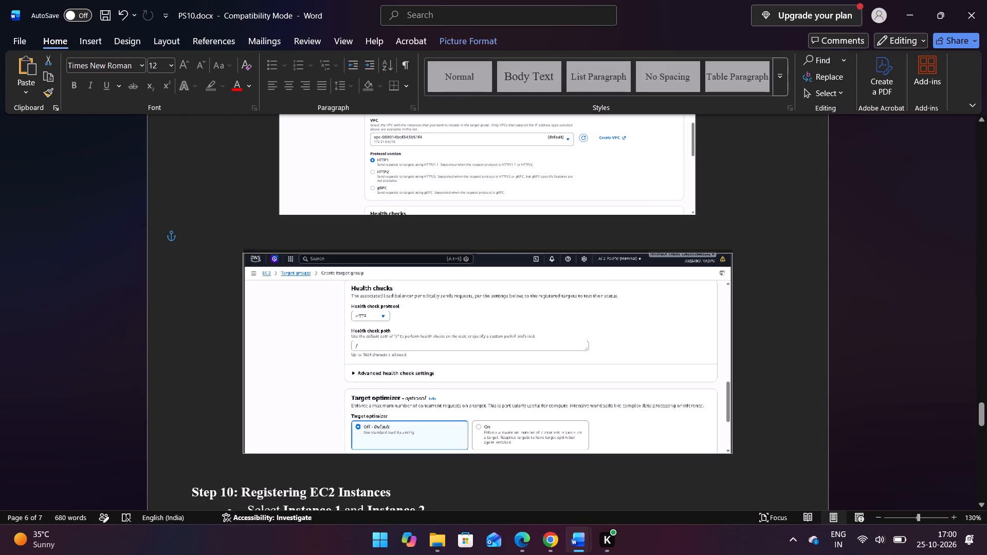
{"action": "left_click_drag", "start_coordinate": [488, 254], "coordinate": [488, 266]}
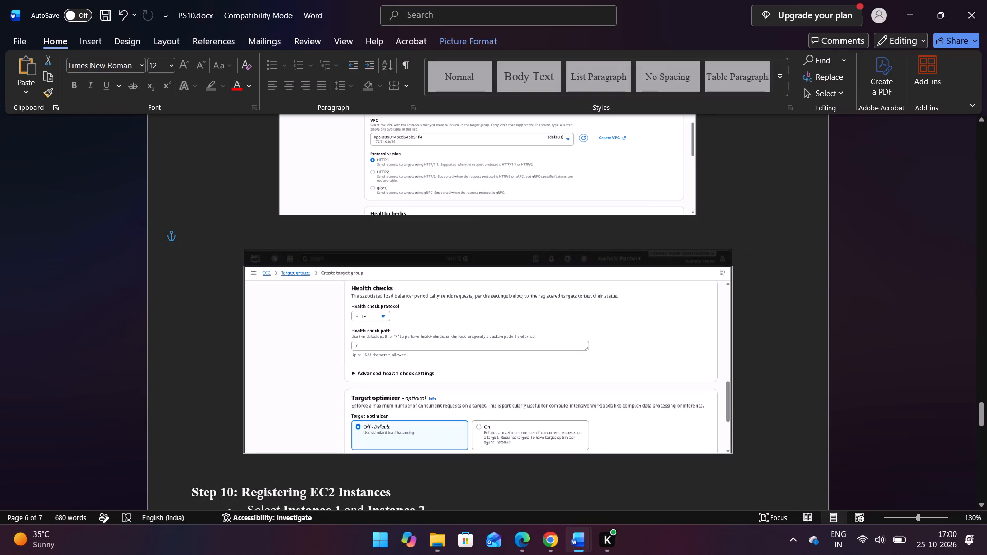
{"action": "left_click_drag", "start_coordinate": [488, 266], "coordinate": [489, 266]}
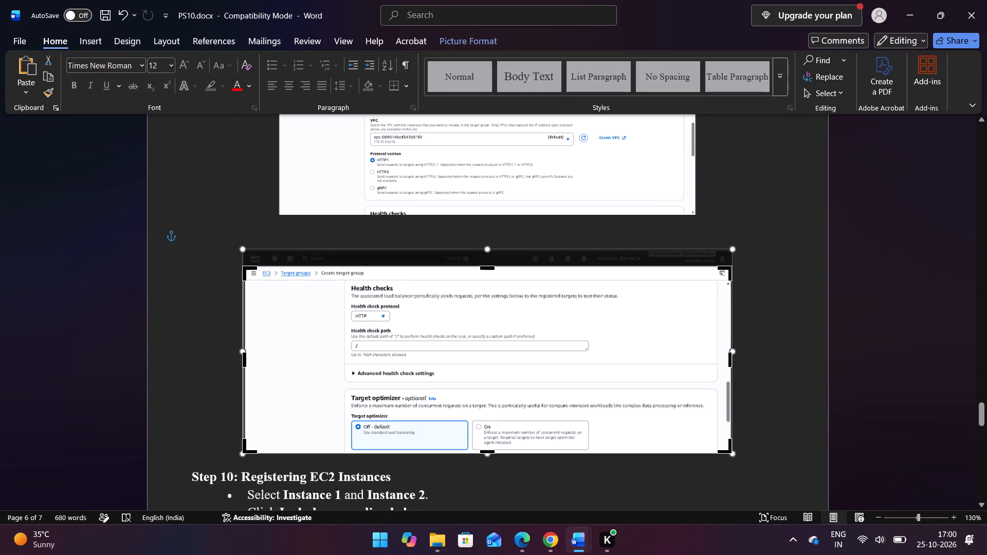
{"action": "left_click", "coordinate": [811, 159]}
Move the IP address type and VPC screenshot on page 6 so its left edge lines up with the Health checks screenshot.
{"action": "scroll", "coordinate": [589, 377], "scroll_direction": "up", "scroll_amount": 1}
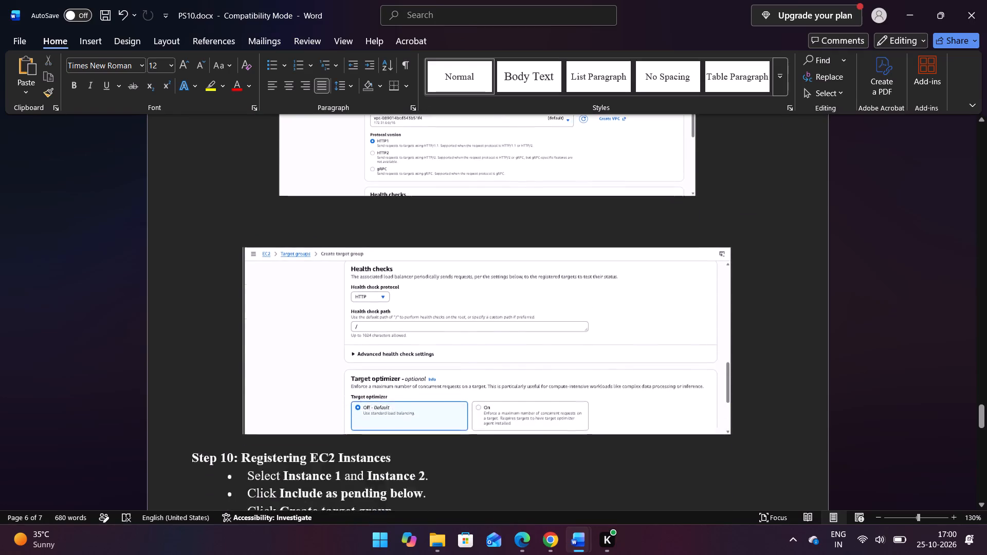
{"action": "scroll", "coordinate": [589, 377], "scroll_direction": "up", "scroll_amount": 1}
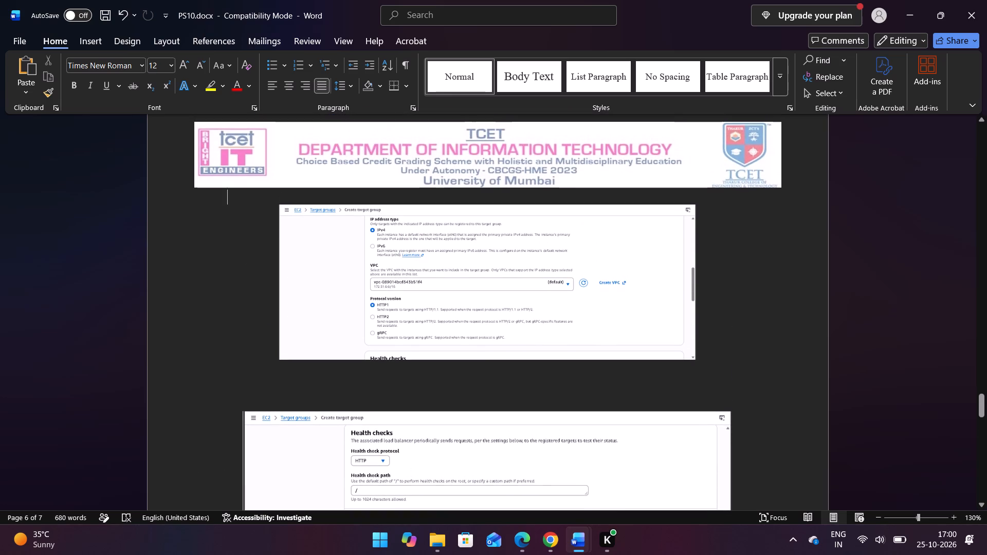
{"action": "left_click", "coordinate": [483, 286]}
{"action": "left_click_drag", "start_coordinate": [483, 286], "coordinate": [479, 275]}
{"action": "left_click_drag", "start_coordinate": [479, 275], "coordinate": [438, 278]}
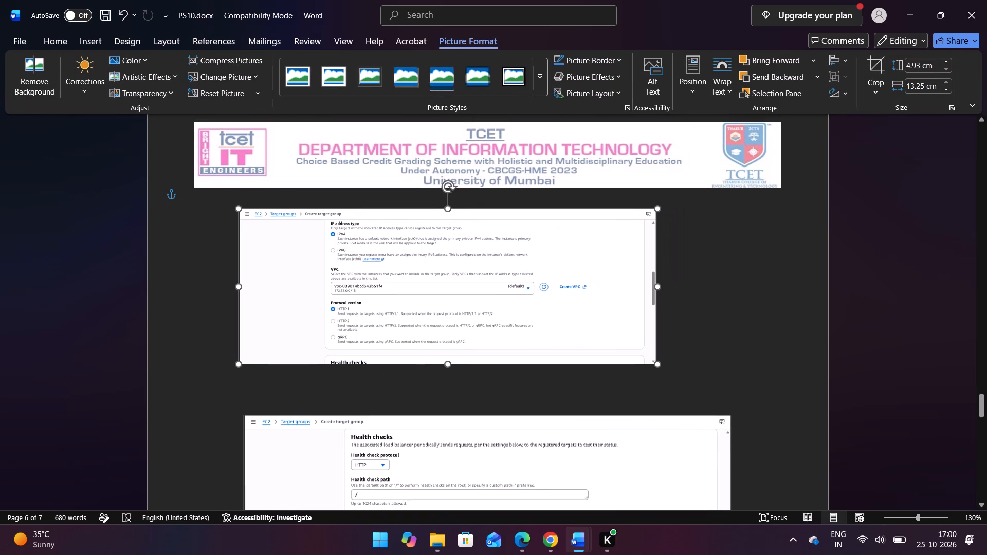
{"action": "left_click_drag", "start_coordinate": [438, 278], "coordinate": [443, 271]}
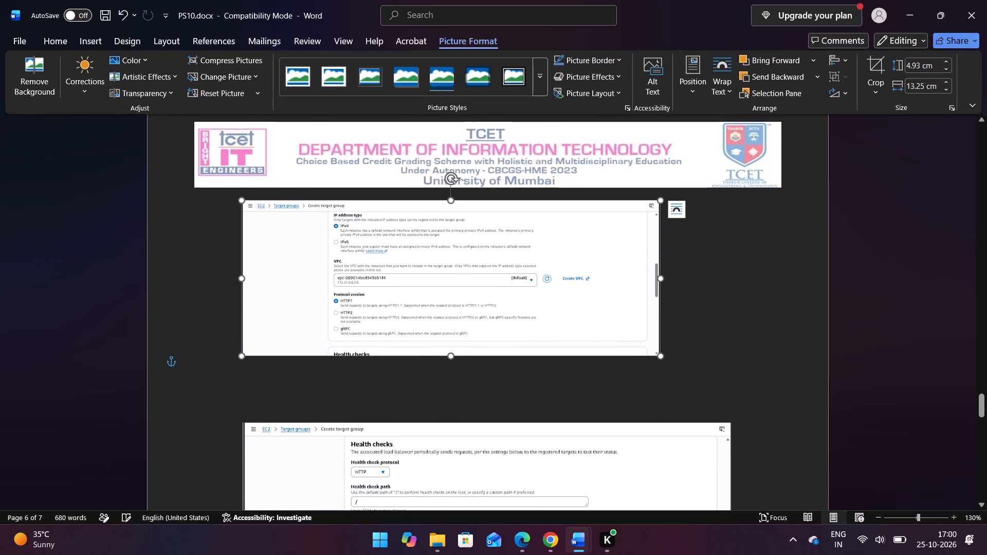
Enlarge the IP address type and VPC screenshot to about 5.76 × 15.51 cm, matching the Health checks screenshot's width.
{"action": "left_click_drag", "start_coordinate": [657, 355], "coordinate": [669, 357]}
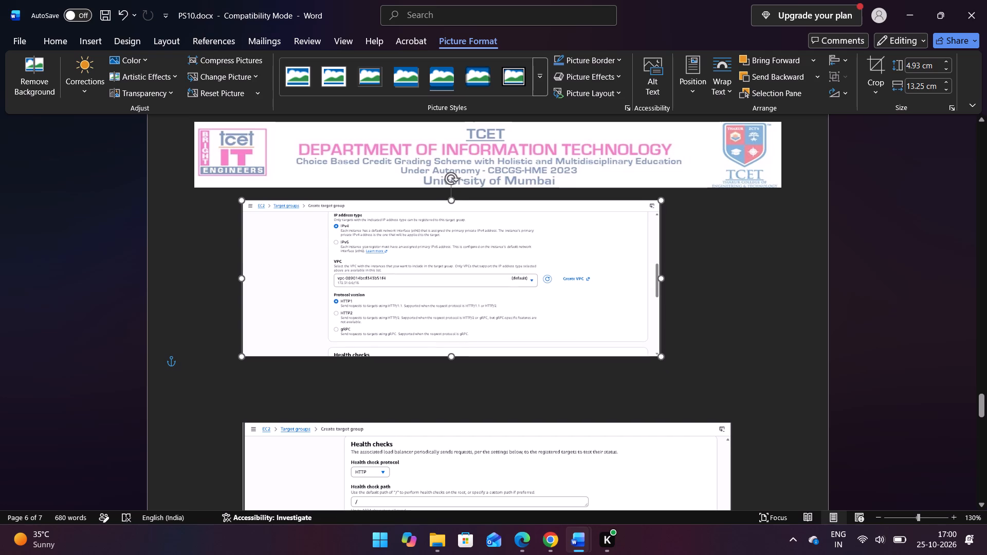
{"action": "left_click_drag", "start_coordinate": [669, 357], "coordinate": [716, 382]}
Remove one blank line between the VPC and Health checks screenshots, undoing the extra deletion.
{"action": "left_click", "coordinate": [391, 421]}
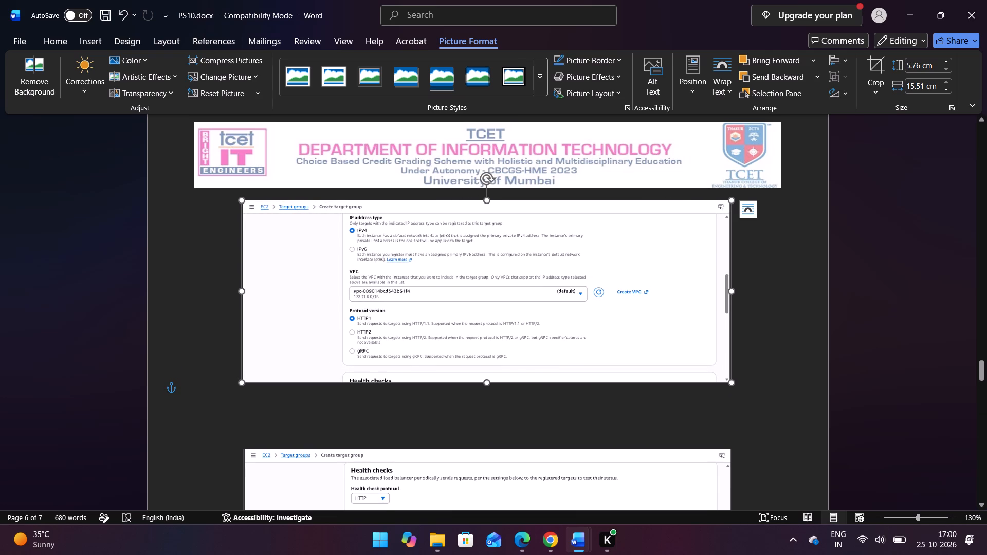
{"action": "key", "text": "BackSpace"}
{"action": "key", "text": "BackSpace"}
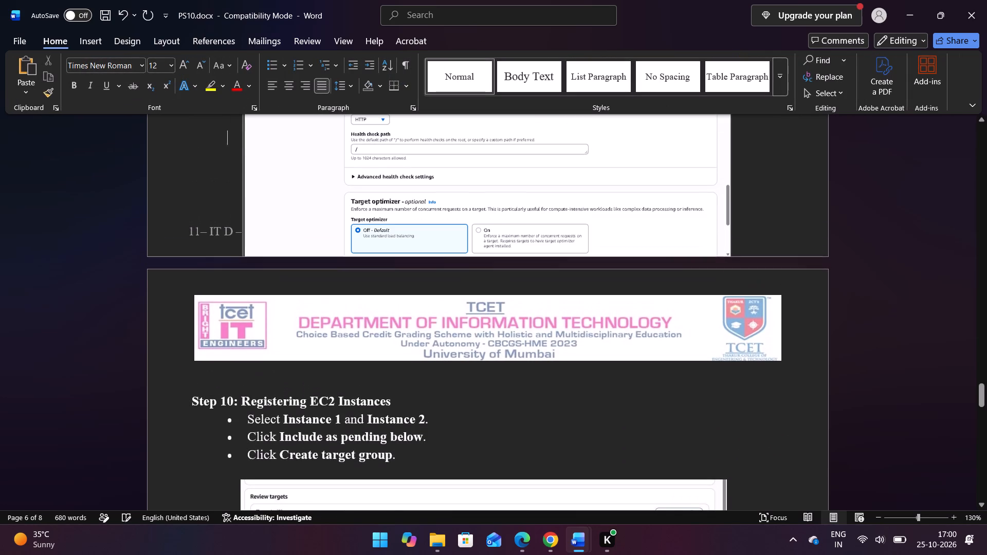
{"action": "left_click", "coordinate": [391, 421]}
{"action": "key", "text": "ctrl+z"}
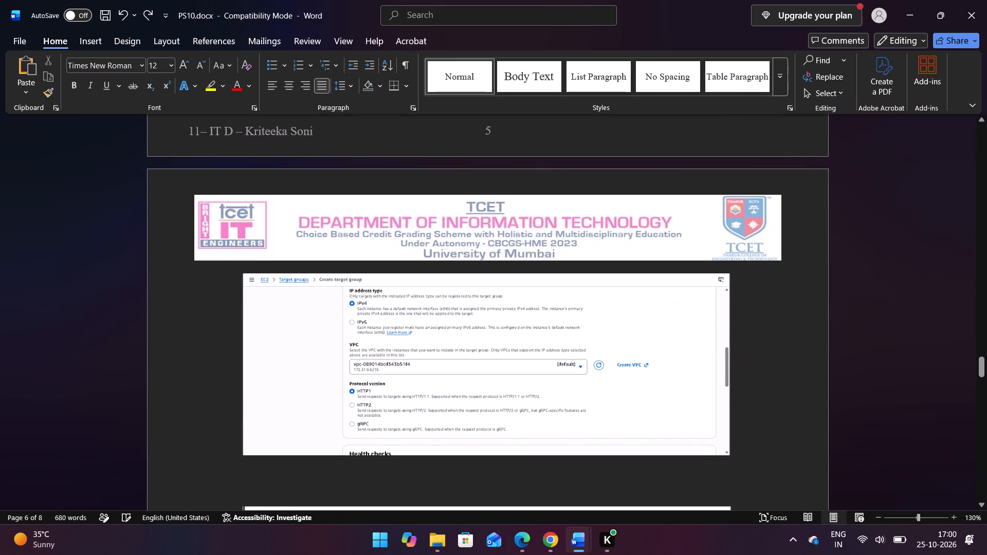
Remove the empty trailing page 8 by deleting the blank lines after the "After refreshing" caption.
{"action": "scroll", "coordinate": [389, 435], "scroll_direction": "down", "scroll_amount": 4}
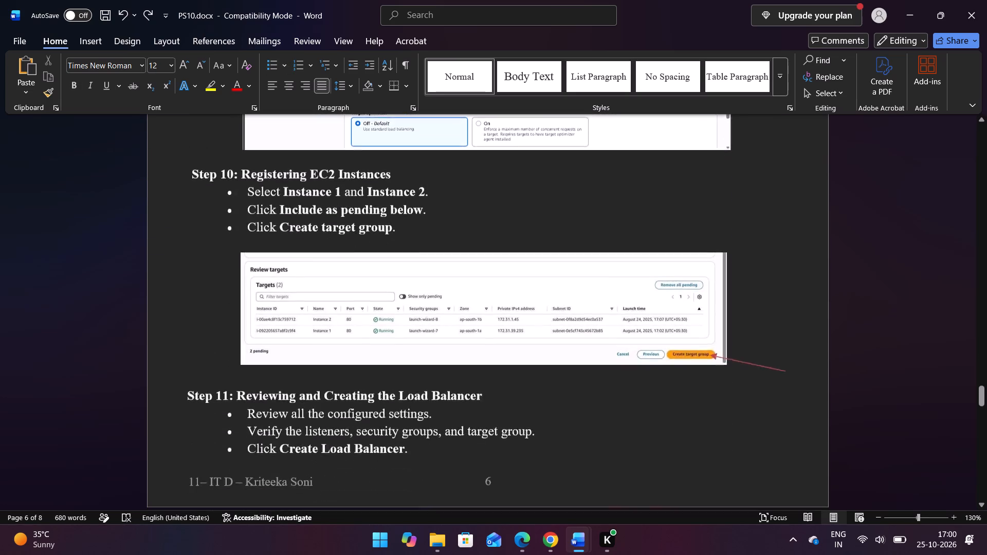
{"action": "scroll", "coordinate": [389, 435], "scroll_direction": "down", "scroll_amount": 11}
{"action": "scroll", "coordinate": [389, 435], "scroll_direction": "up", "scroll_amount": 1}
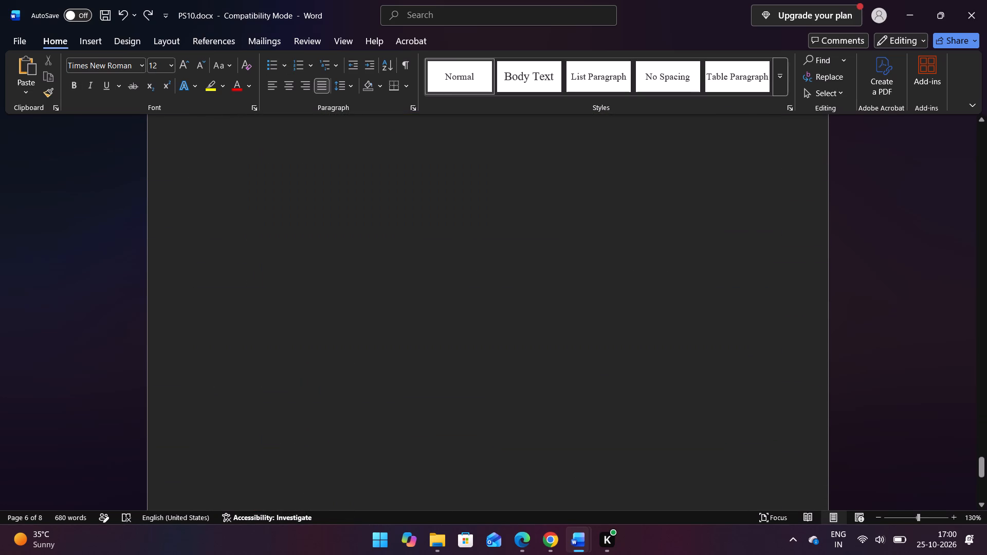
{"action": "scroll", "coordinate": [389, 435], "scroll_direction": "up", "scroll_amount": 2}
{"action": "scroll", "coordinate": [390, 410], "scroll_direction": "down", "scroll_amount": 1}
{"action": "left_click", "coordinate": [390, 410]}
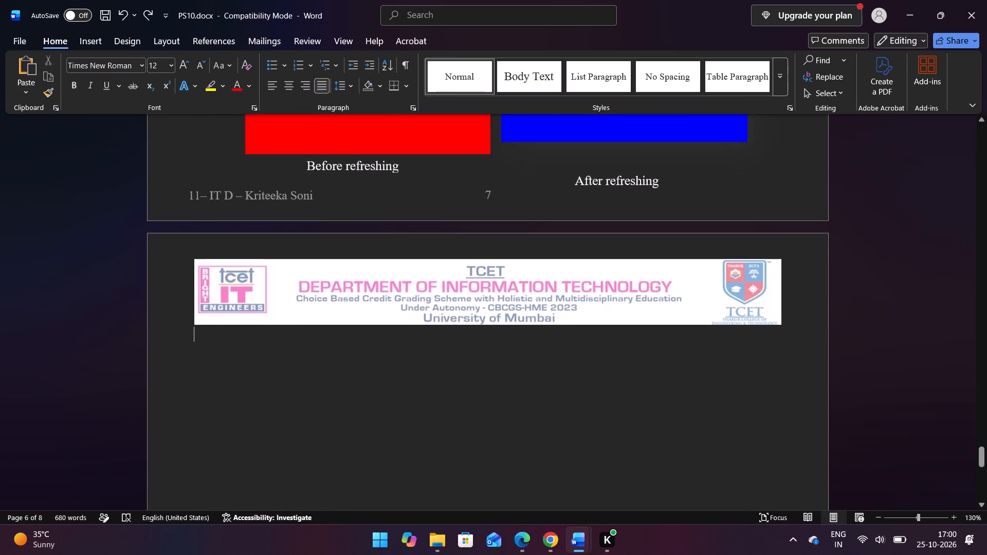
{"action": "key", "text": "BackSpace"}
{"action": "key", "text": "BackSpace"}
{"action": "key", "text": "BackSpace"}
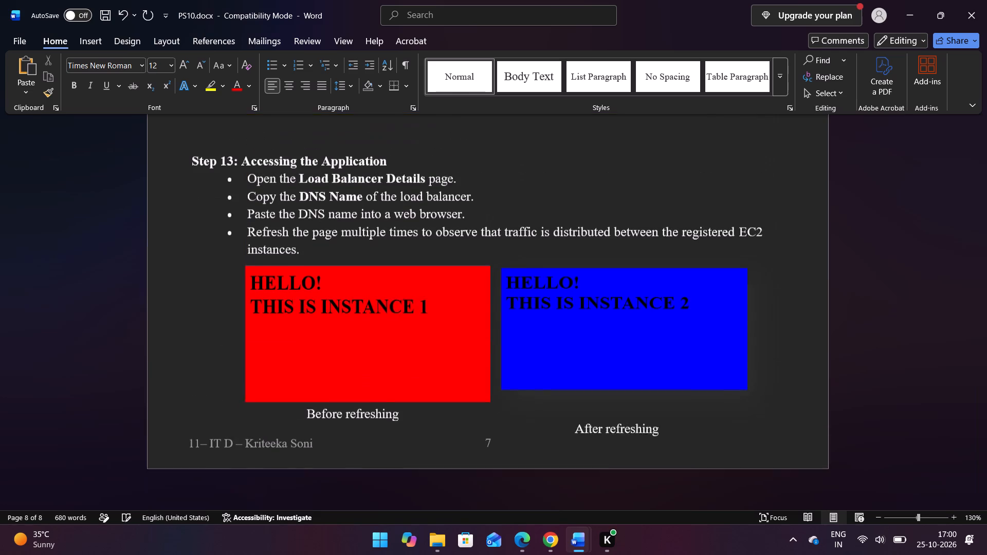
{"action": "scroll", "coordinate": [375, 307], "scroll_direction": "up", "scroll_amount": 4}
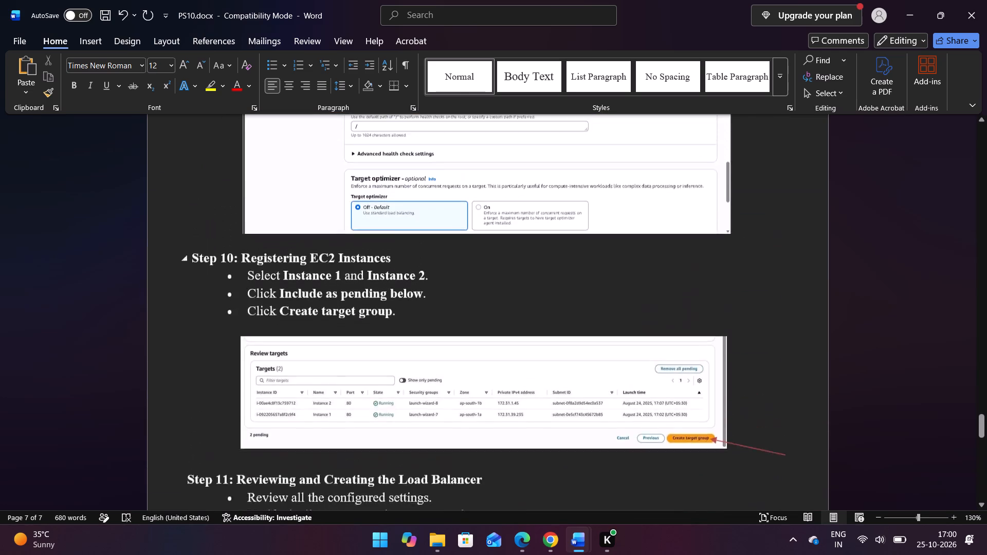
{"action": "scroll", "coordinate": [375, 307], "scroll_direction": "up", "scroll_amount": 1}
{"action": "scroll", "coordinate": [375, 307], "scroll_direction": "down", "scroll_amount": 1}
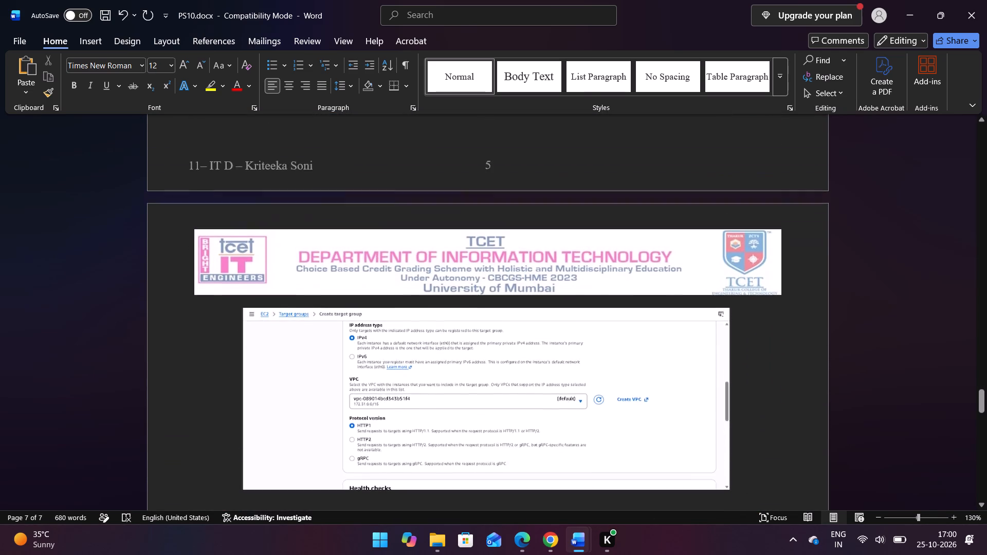
Fine-tune the height of the IP address type and VPC screenshot at the top of page 6.
{"action": "scroll", "coordinate": [375, 307], "scroll_direction": "down", "scroll_amount": 1}
{"action": "left_click", "coordinate": [375, 307]}
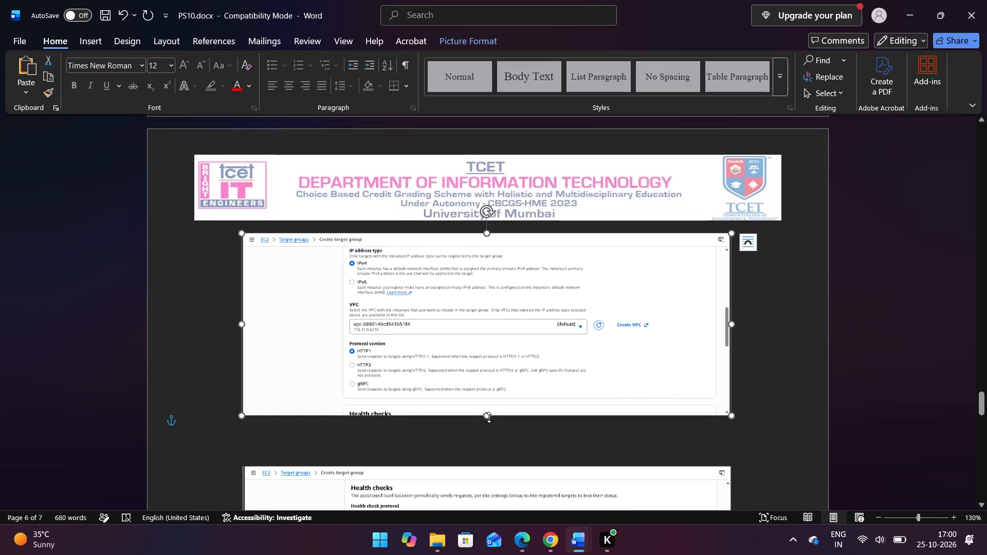
{"action": "left_click_drag", "start_coordinate": [488, 416], "coordinate": [493, 420]}
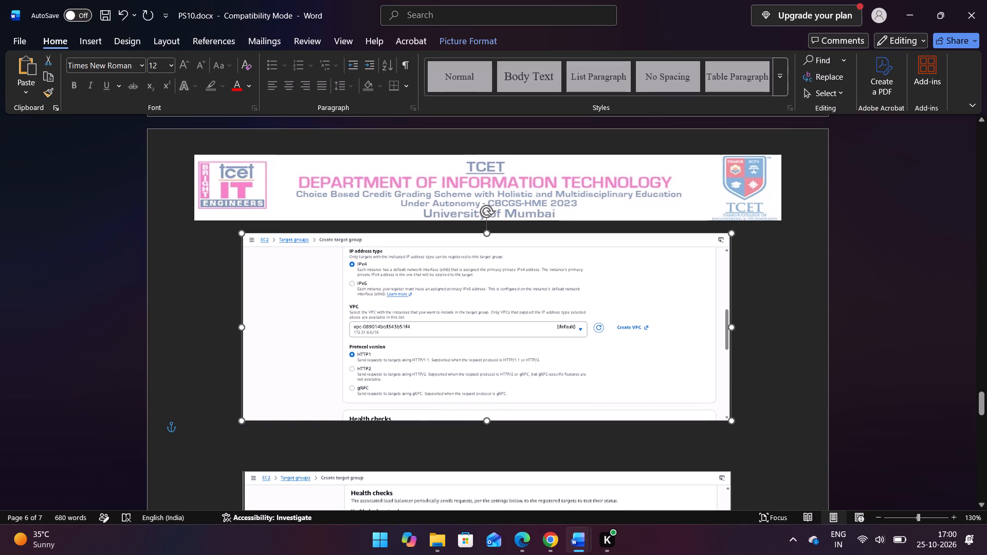
{"action": "left_click_drag", "start_coordinate": [493, 420], "coordinate": [494, 416]}
{"action": "left_click", "coordinate": [491, 439]}
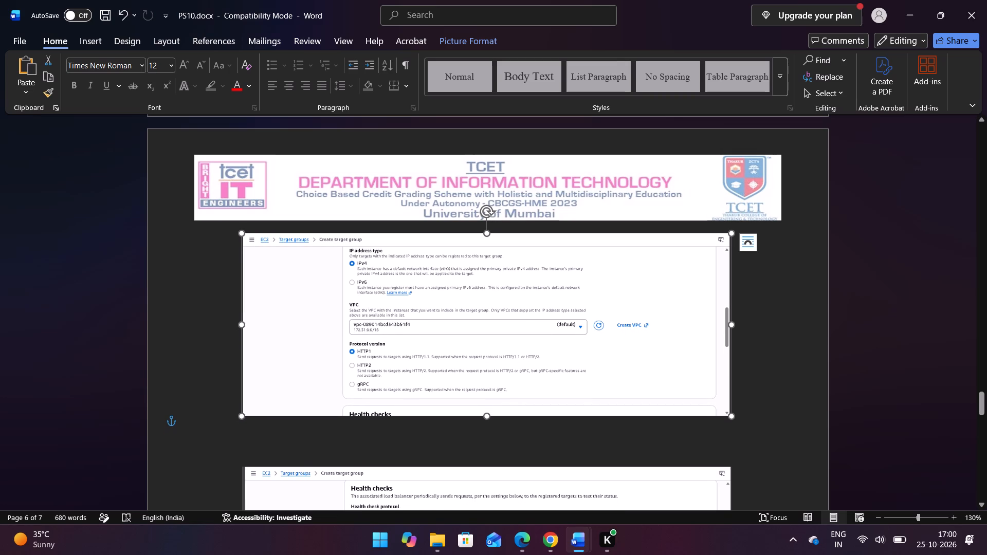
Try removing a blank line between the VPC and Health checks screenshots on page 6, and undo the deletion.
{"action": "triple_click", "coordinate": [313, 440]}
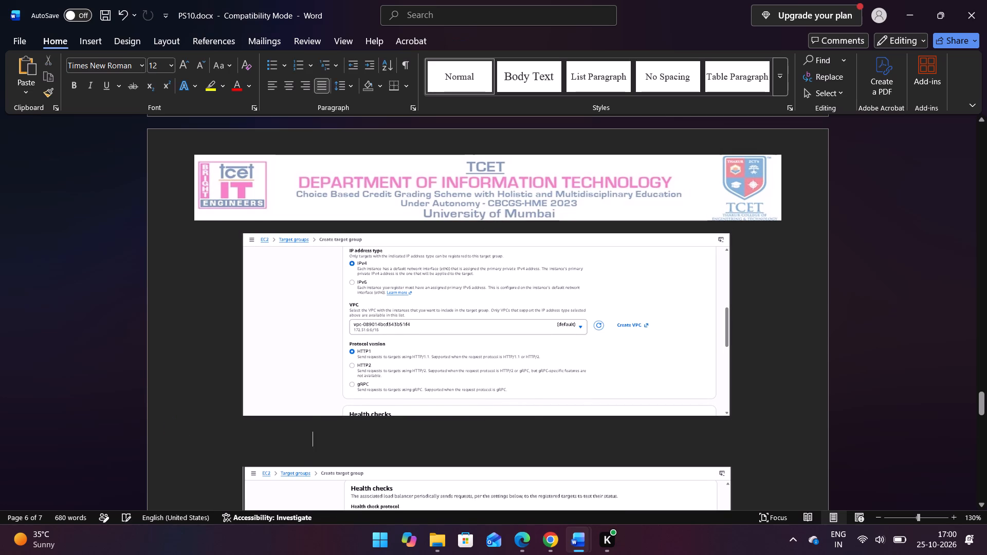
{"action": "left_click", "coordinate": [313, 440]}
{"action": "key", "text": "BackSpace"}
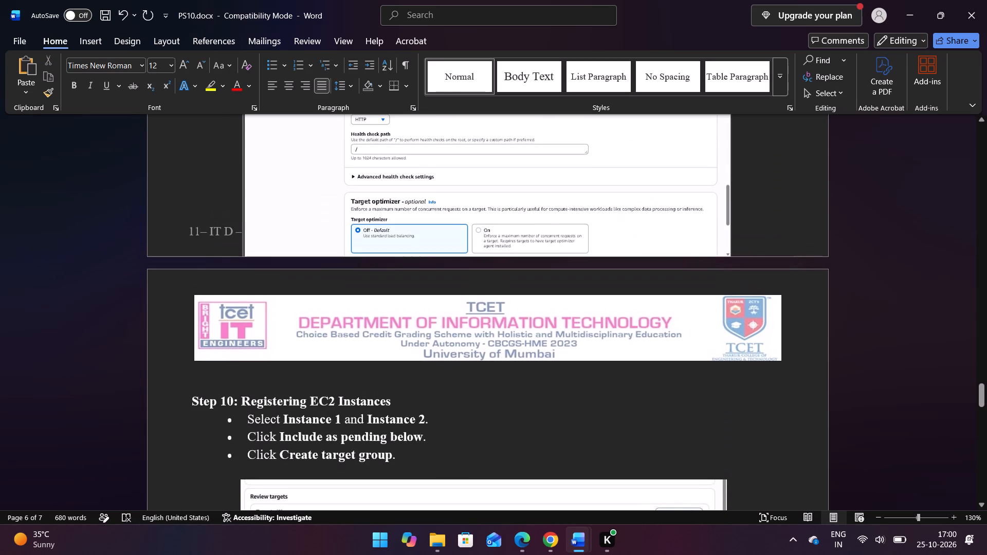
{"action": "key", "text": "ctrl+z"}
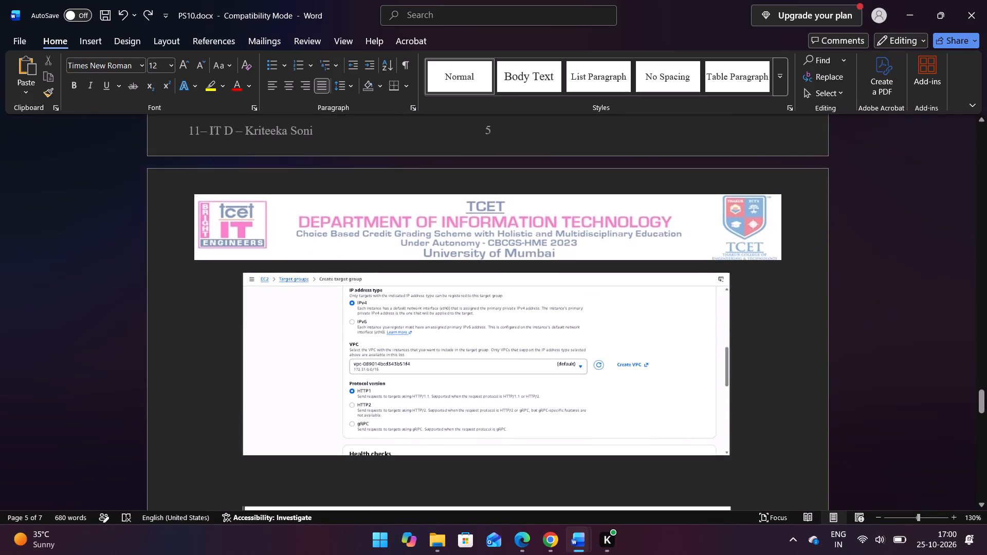
Move the Step 9 target type screenshot slightly below its bullets, aligning its left edge with the Listeners and routing screenshot.
{"action": "scroll", "coordinate": [313, 440], "scroll_direction": "up", "scroll_amount": 5}
{"action": "scroll", "coordinate": [313, 440], "scroll_direction": "right", "scroll_amount": 1}
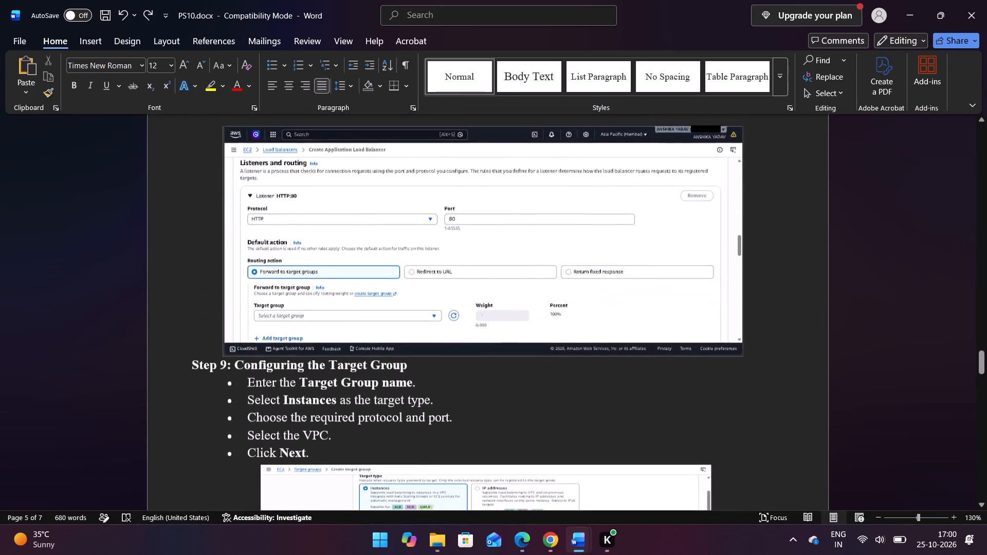
{"action": "scroll", "coordinate": [313, 440], "scroll_direction": "right", "scroll_amount": 1}
{"action": "left_click", "coordinate": [459, 305]}
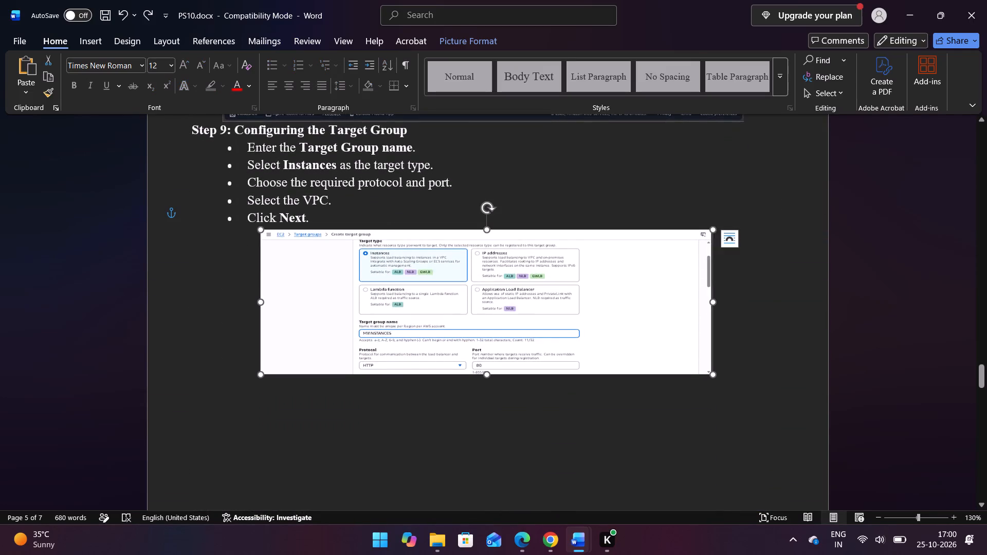
{"action": "left_click_drag", "start_coordinate": [459, 305], "coordinate": [406, 312]}
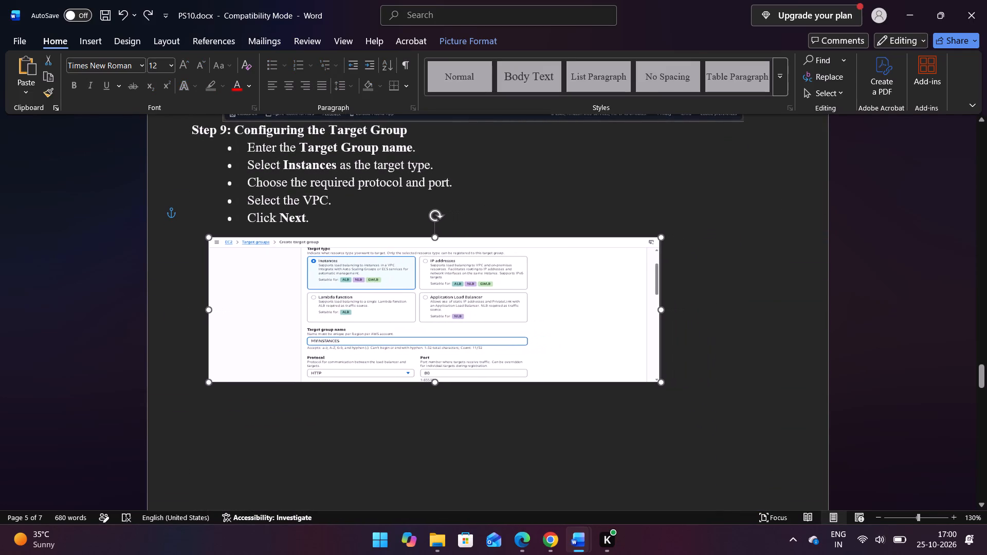
{"action": "left_click_drag", "start_coordinate": [406, 312], "coordinate": [422, 313]}
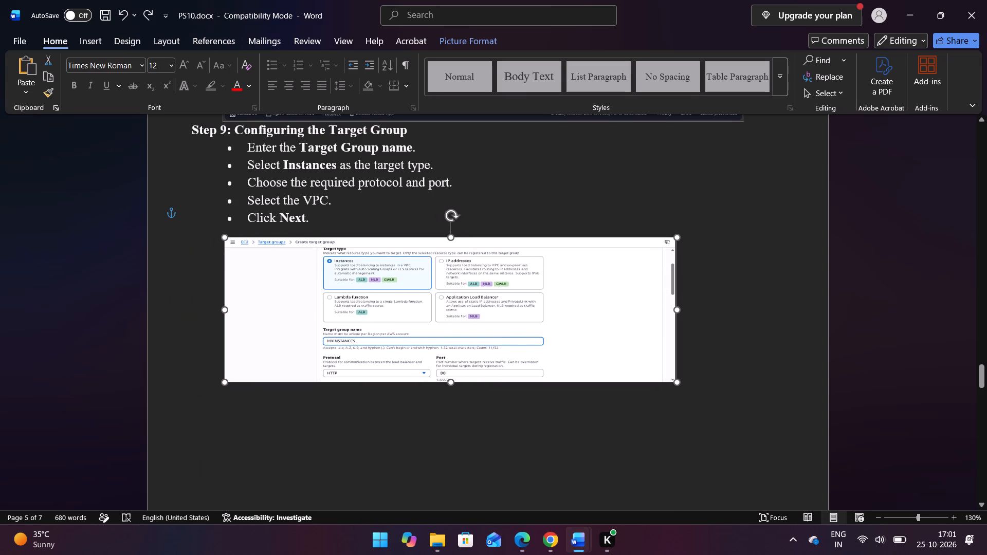
{"action": "left_click_drag", "start_coordinate": [422, 313], "coordinate": [423, 314]}
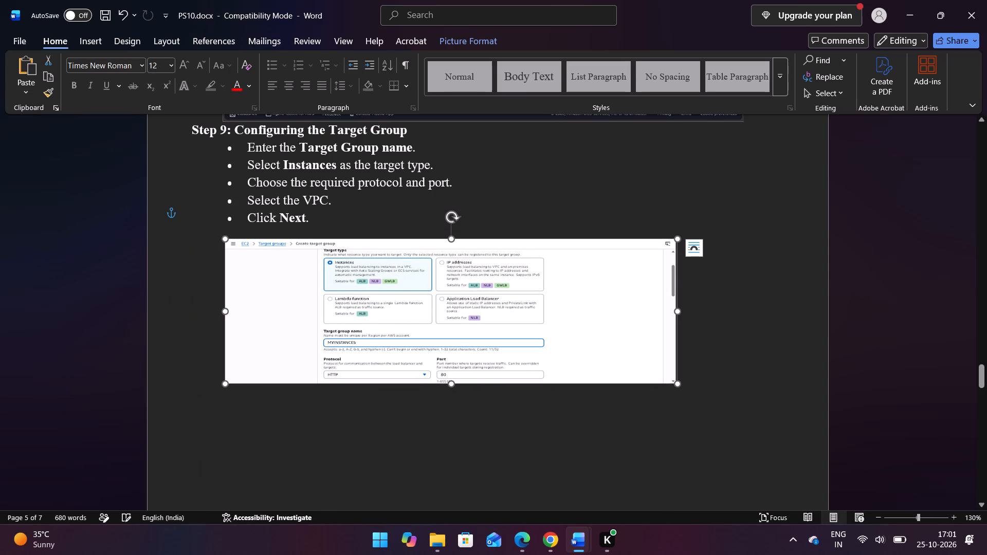
Enlarge the Step 9 target type screenshot to roughly the Listeners and routing screenshot's width, and stretch it taller into the blank space below.
{"action": "left_click_drag", "start_coordinate": [674, 383], "coordinate": [685, 426]}
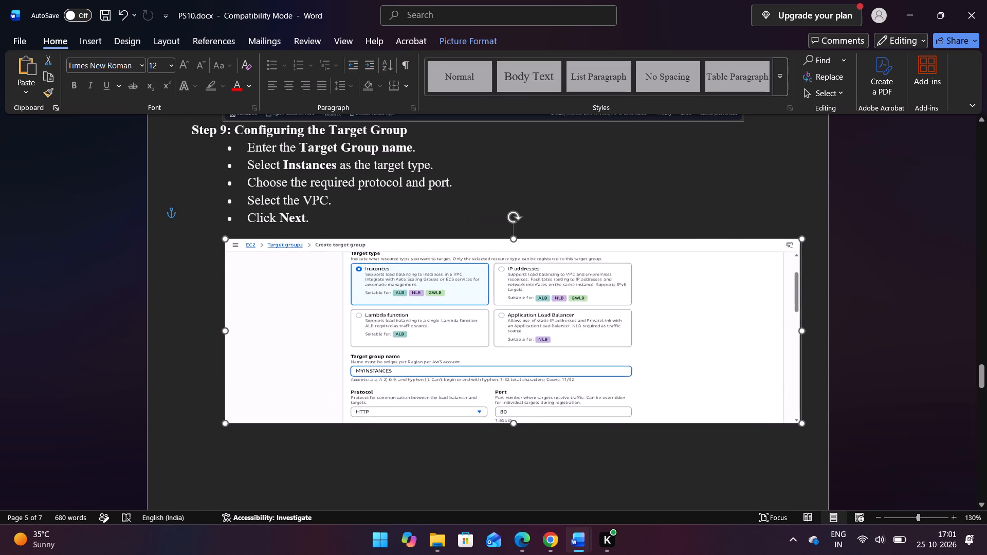
{"action": "left_click_drag", "start_coordinate": [685, 426], "coordinate": [644, 401]}
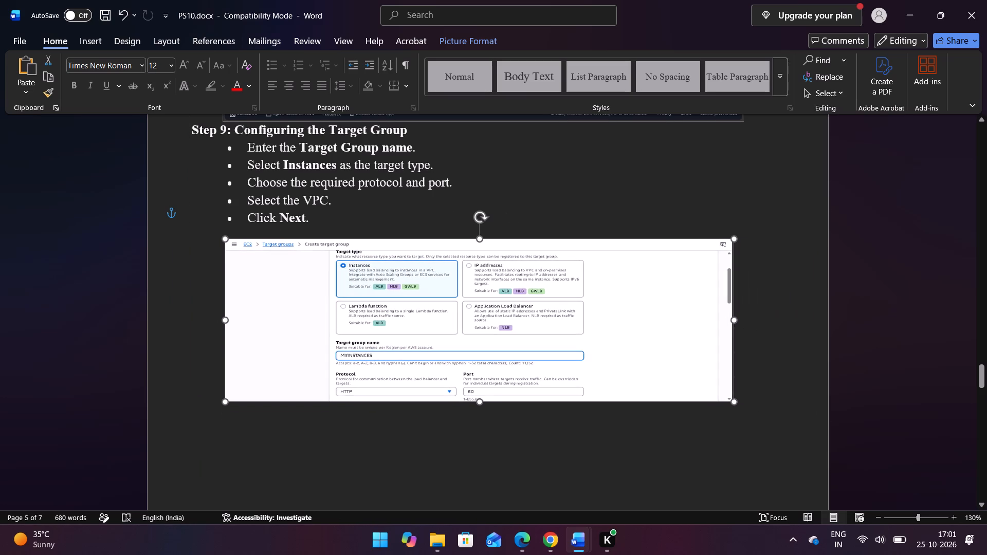
{"action": "left_click_drag", "start_coordinate": [644, 401], "coordinate": [655, 406]}
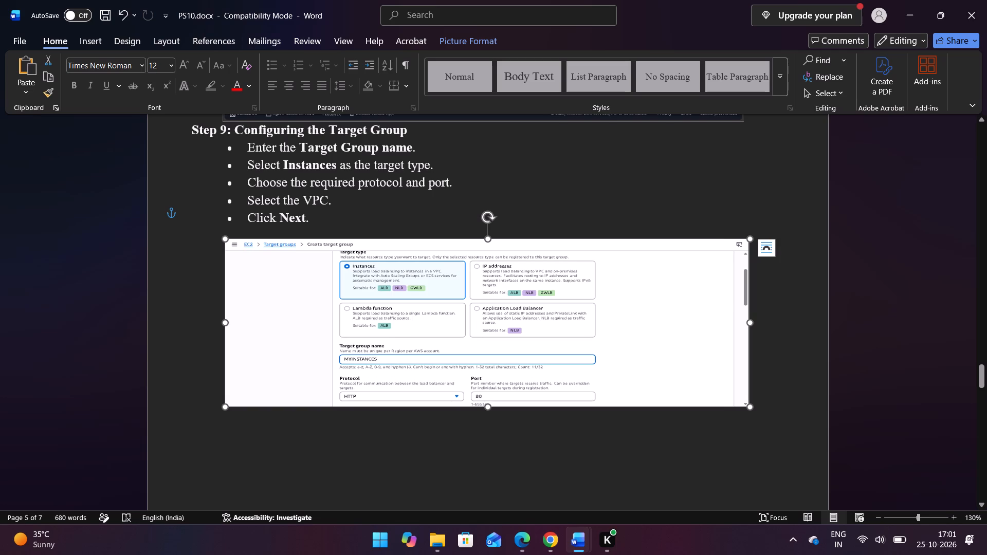
{"action": "left_click_drag", "start_coordinate": [488, 408], "coordinate": [496, 435]}
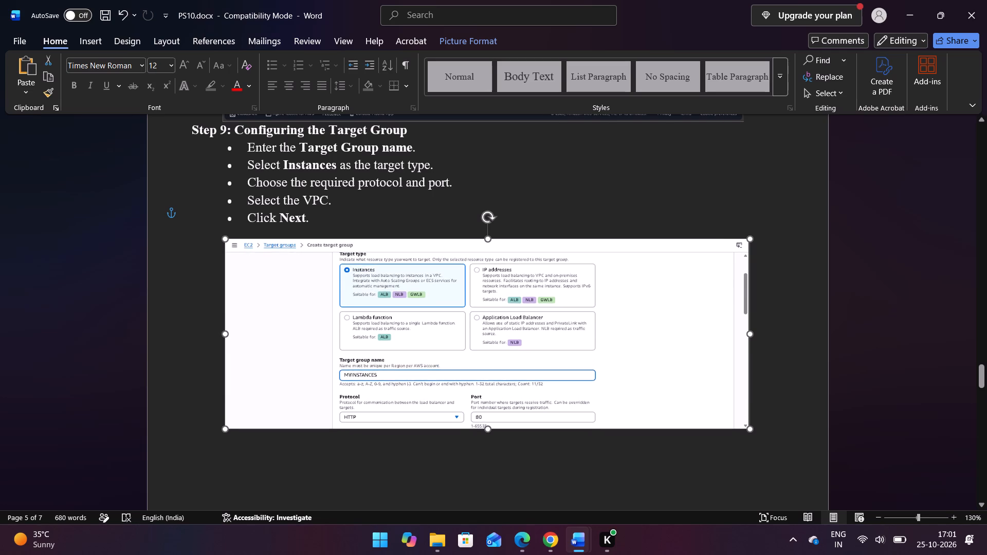
{"action": "left_click_drag", "start_coordinate": [496, 435], "coordinate": [499, 455]}
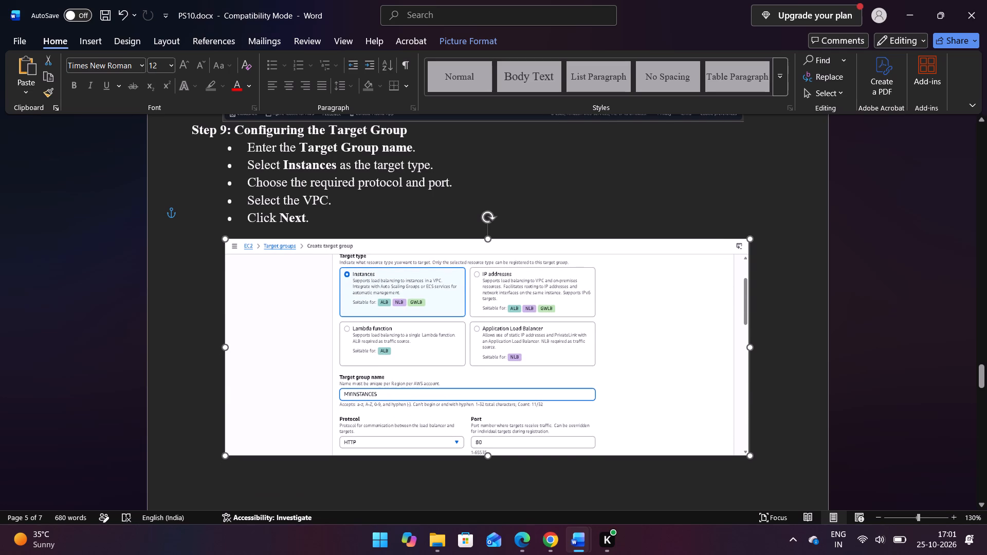
{"action": "left_click_drag", "start_coordinate": [499, 455], "coordinate": [499, 453]}
{"action": "left_click", "coordinate": [543, 357]}
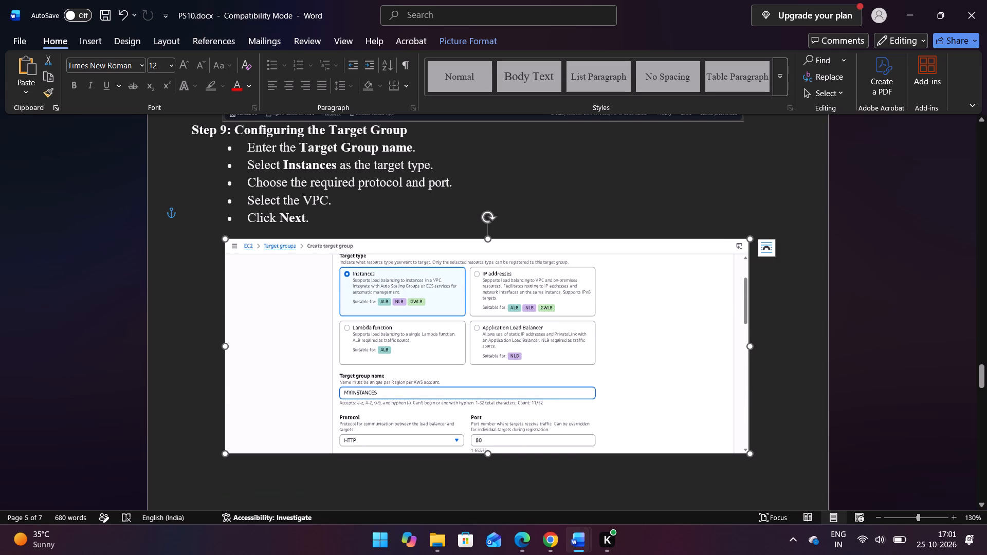
{"action": "left_click", "coordinate": [650, 184]}
Examine the layout from page 5 back to page 1 and down to Step 1, checking screenshot alignment, sizes and spacing.
{"action": "scroll", "coordinate": [650, 184], "scroll_direction": "up", "scroll_amount": 3}
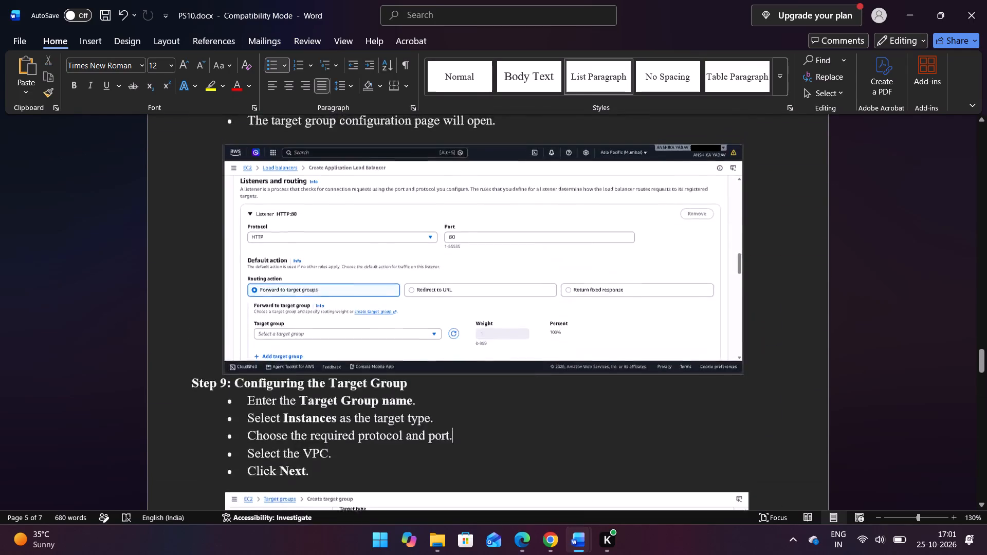
{"action": "scroll", "coordinate": [650, 184], "scroll_direction": "up", "scroll_amount": 4}
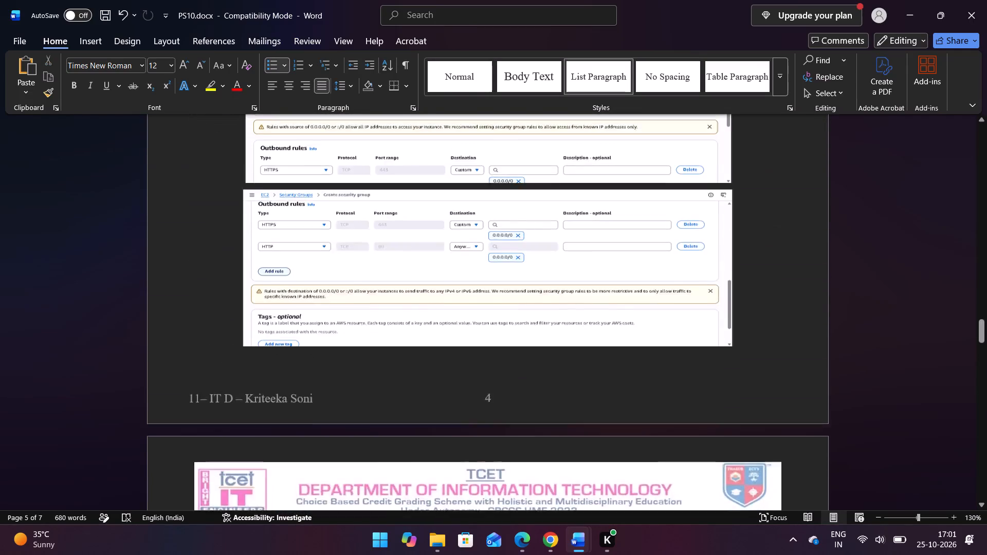
{"action": "scroll", "coordinate": [650, 184], "scroll_direction": "up", "scroll_amount": 2}
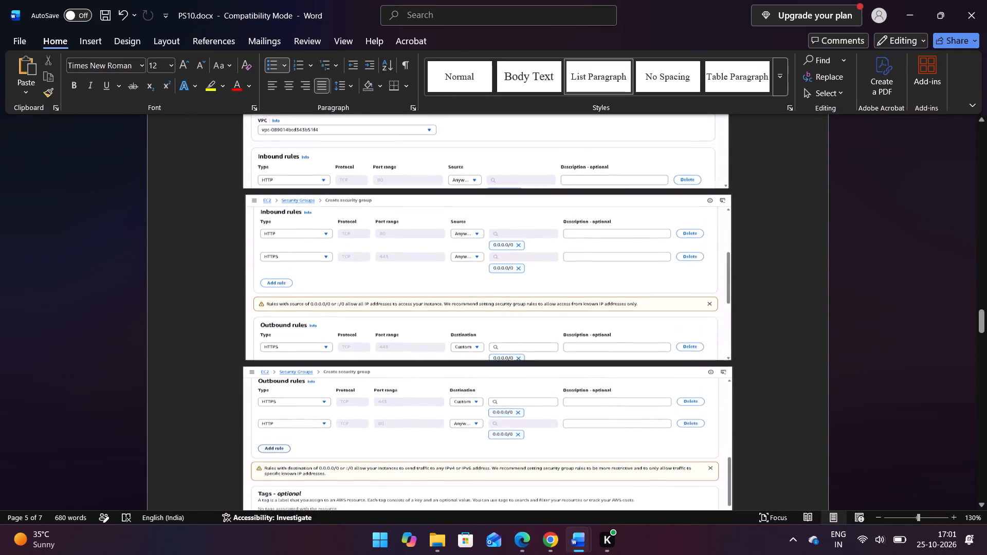
{"action": "scroll", "coordinate": [650, 184], "scroll_direction": "up", "scroll_amount": 2}
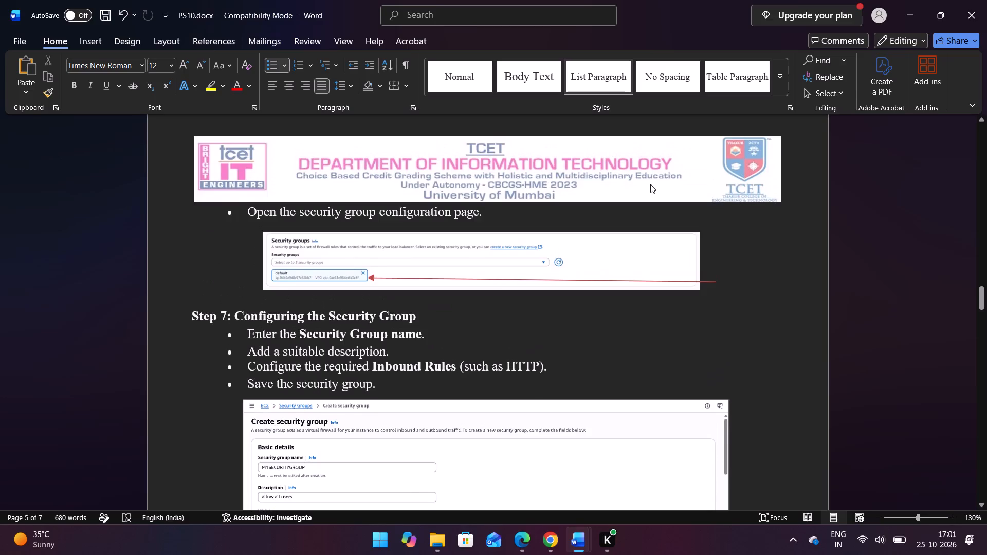
{"action": "scroll", "coordinate": [650, 184], "scroll_direction": "up", "scroll_amount": 2}
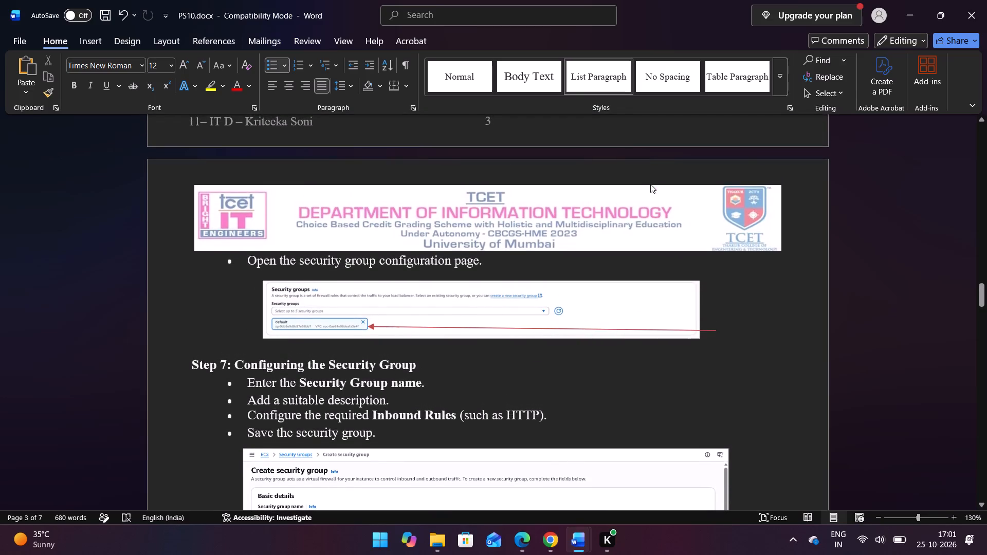
{"action": "scroll", "coordinate": [495, 326], "scroll_direction": "up", "scroll_amount": 8}
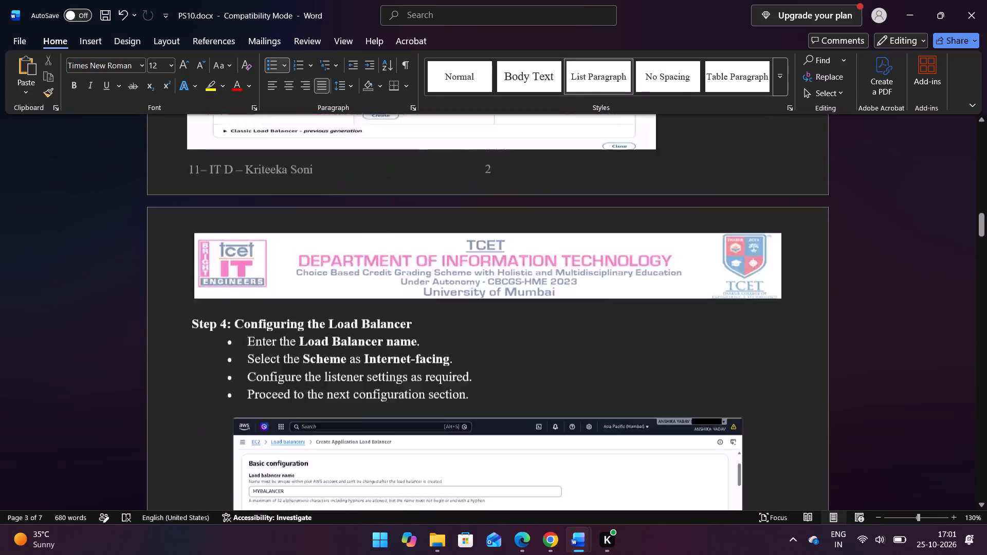
{"action": "scroll", "coordinate": [495, 326], "scroll_direction": "up", "scroll_amount": 4}
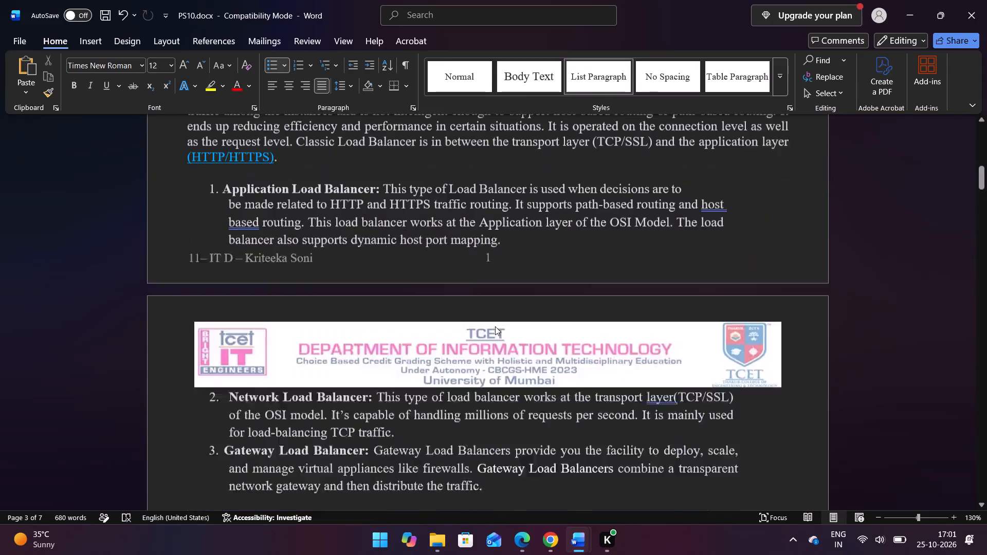
{"action": "scroll", "coordinate": [495, 326], "scroll_direction": "up", "scroll_amount": 5}
{"action": "scroll", "coordinate": [495, 326], "scroll_direction": "down", "scroll_amount": 2}
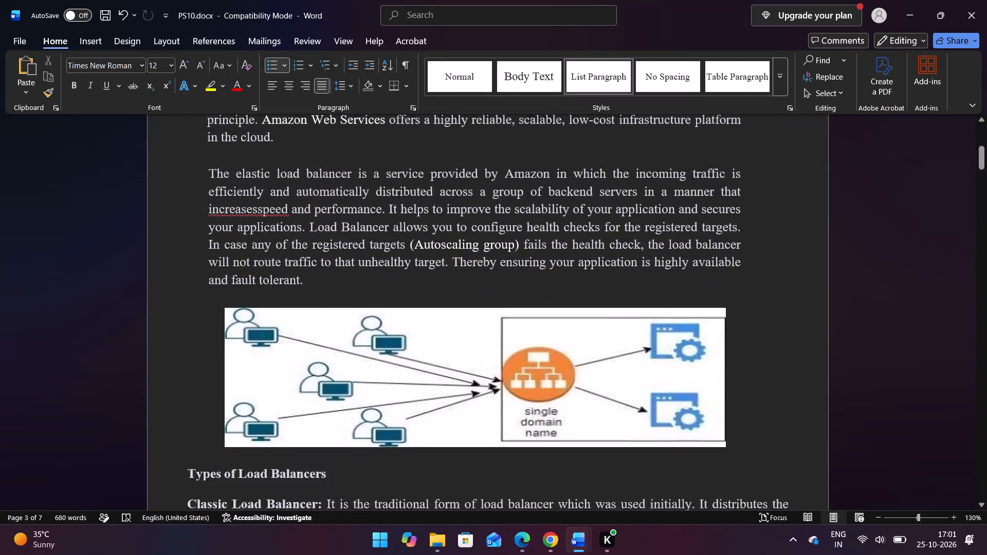
{"action": "scroll", "coordinate": [495, 326], "scroll_direction": "down", "scroll_amount": 7}
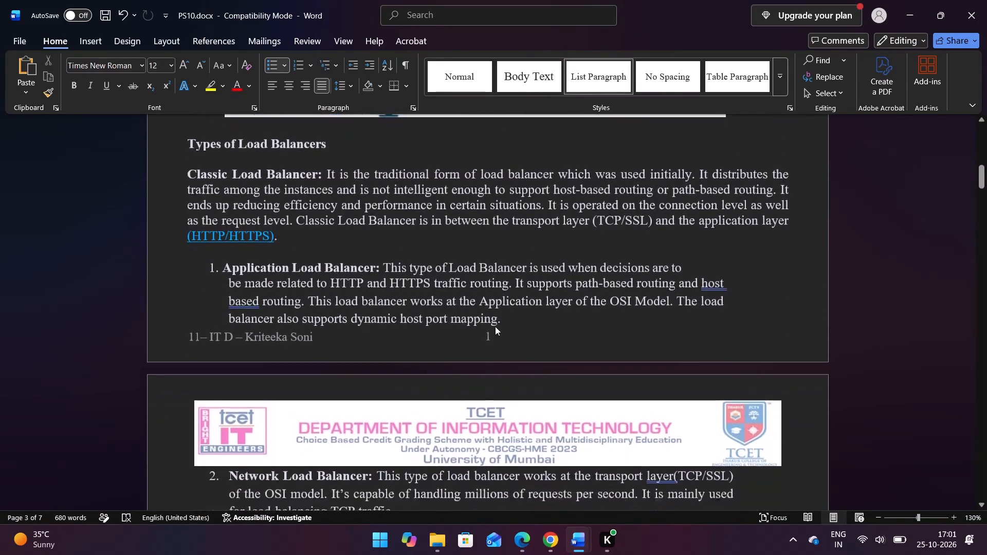
{"action": "scroll", "coordinate": [495, 326], "scroll_direction": "down", "scroll_amount": 4}
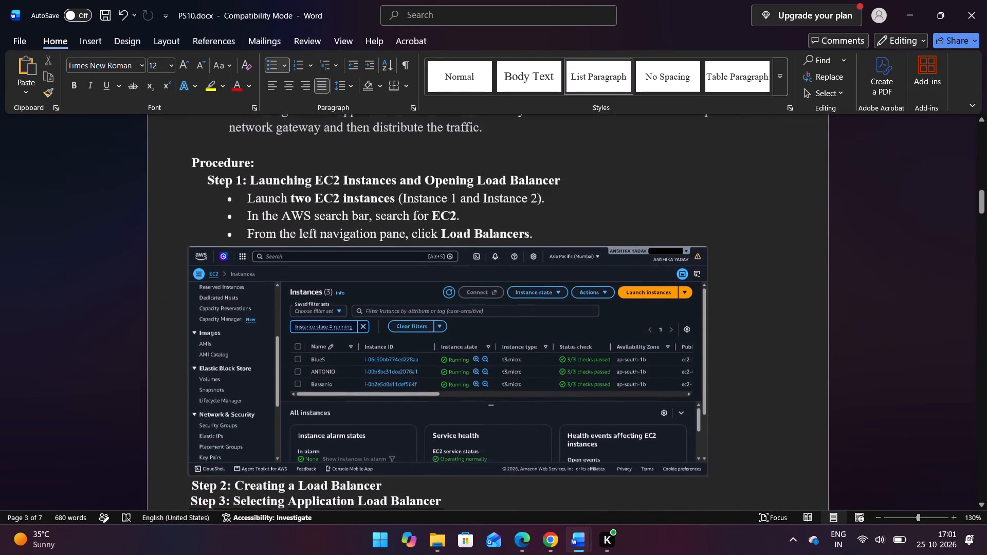
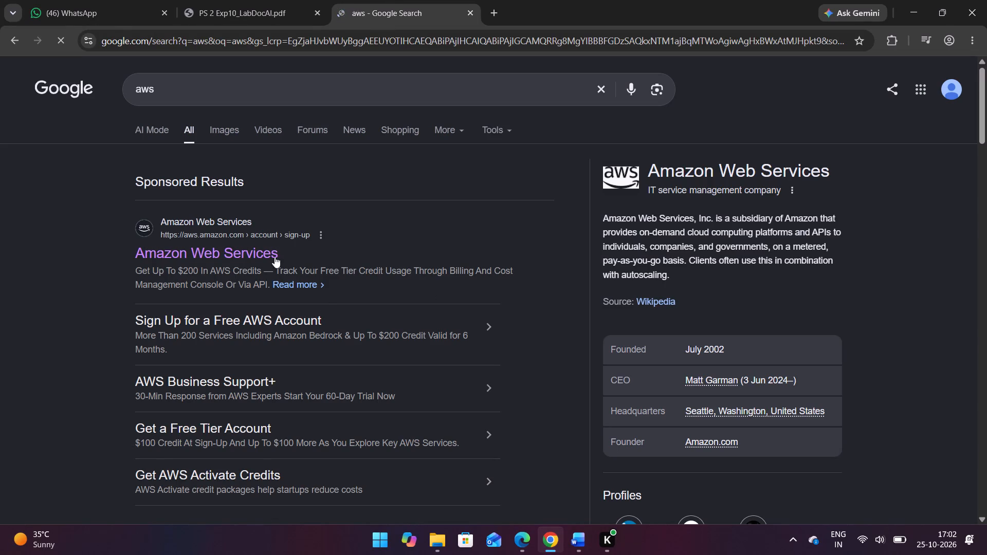
In Google Chrome, open the sponsored Amazon Web Services sign-up result from the Google search for aws.
{"action": "left_click", "coordinate": [253, 252]}
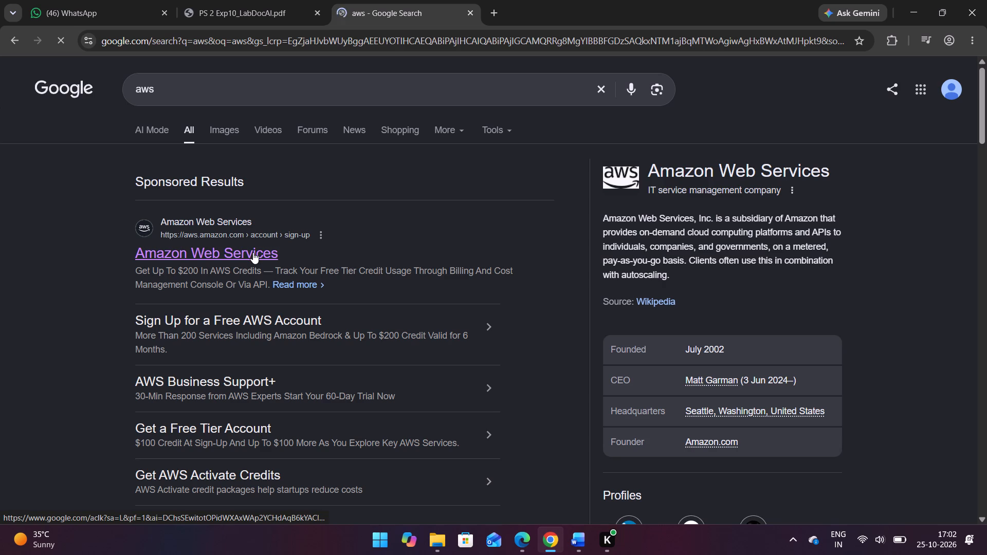
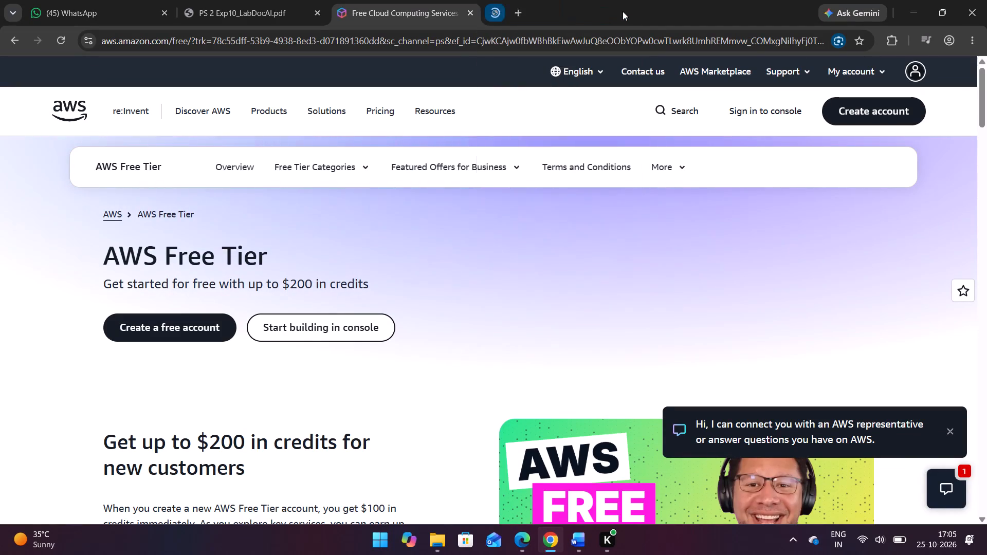
Open the AWS console sign-in from the AWS Free Tier page.
{"action": "left_click", "coordinate": [779, 107]}
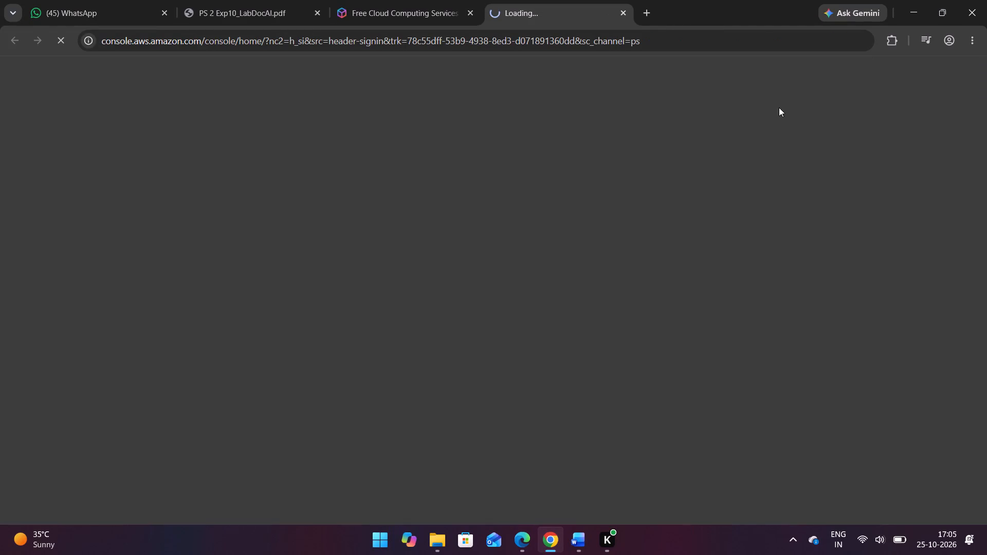